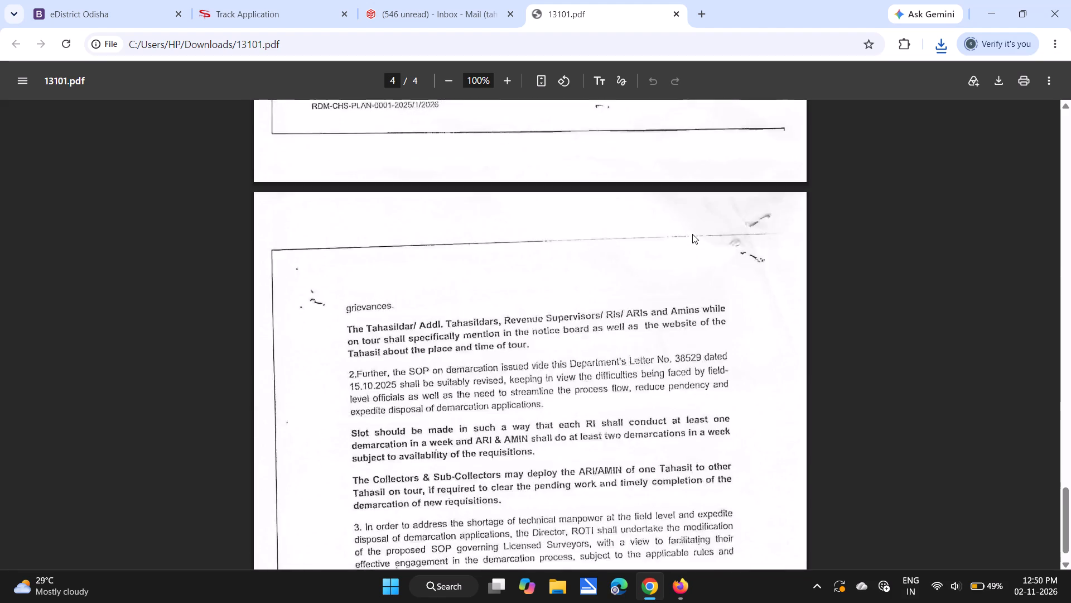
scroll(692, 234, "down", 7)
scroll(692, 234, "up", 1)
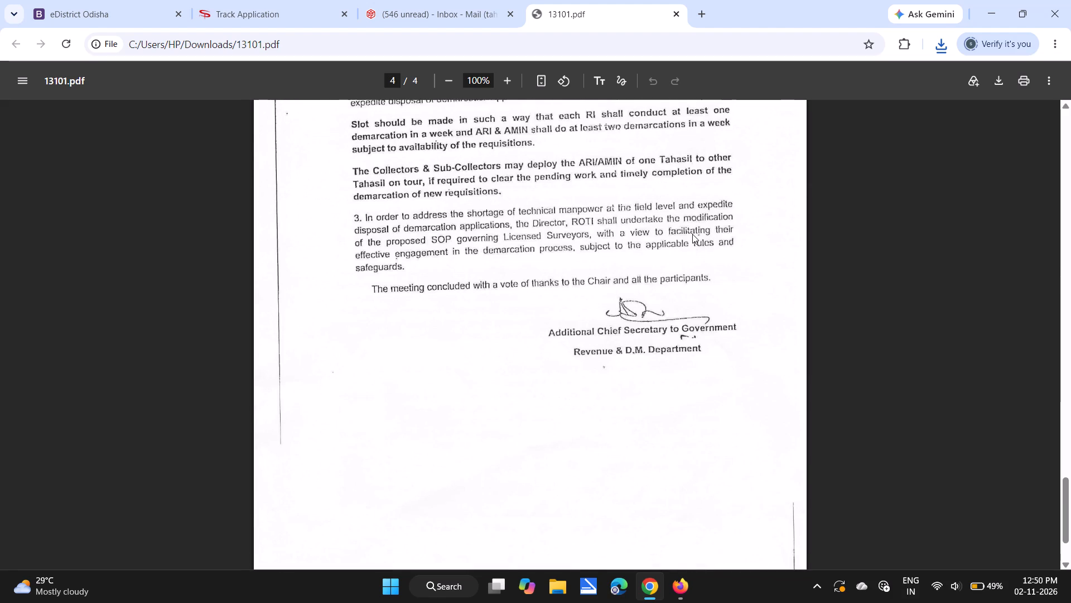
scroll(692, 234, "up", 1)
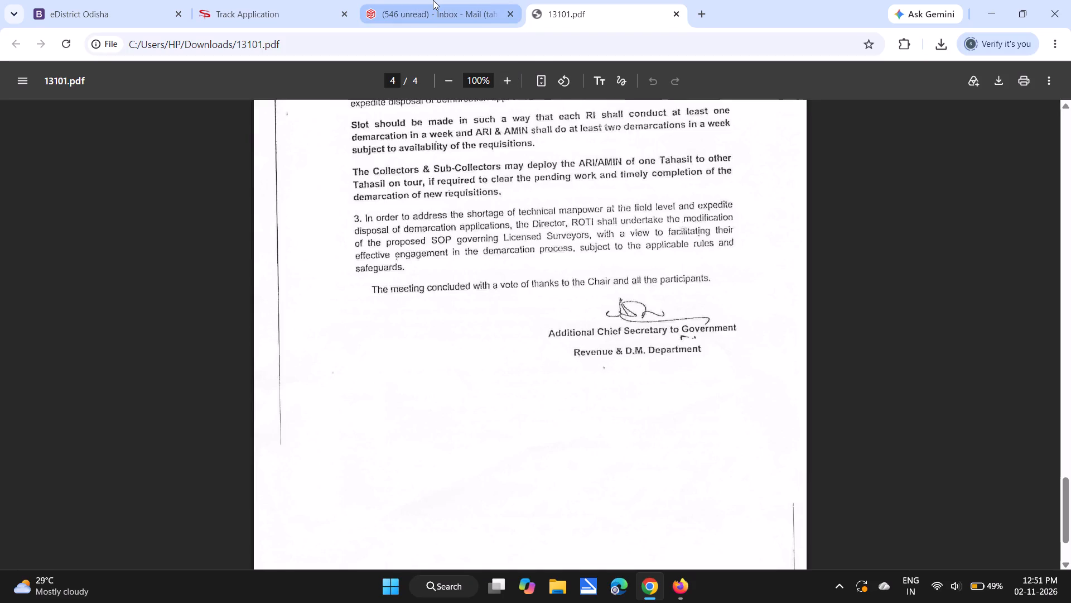
Reload the ServicePlus application tracking page, return to the ServicePlus home page through relogin, and open a blank Track Application form.
left_click(148, 4)
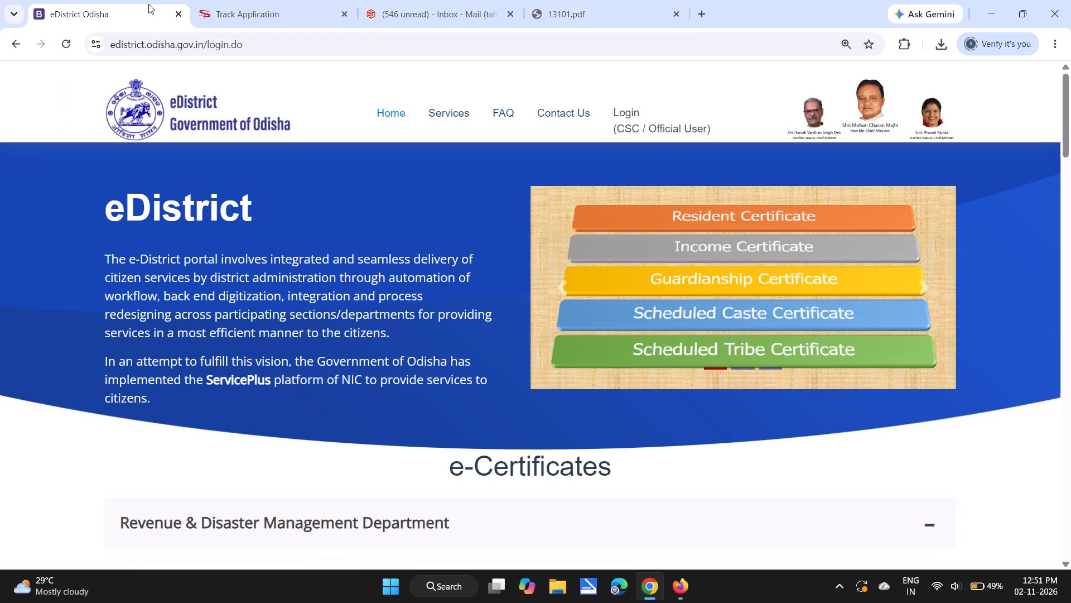
left_click(259, 14)
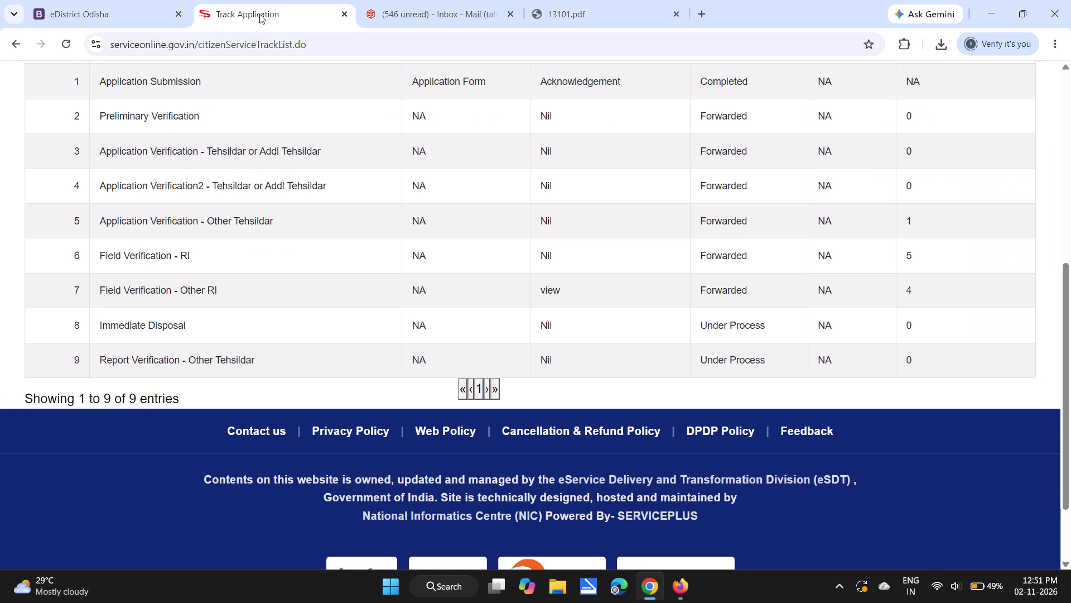
scroll(312, 116, "up", 5)
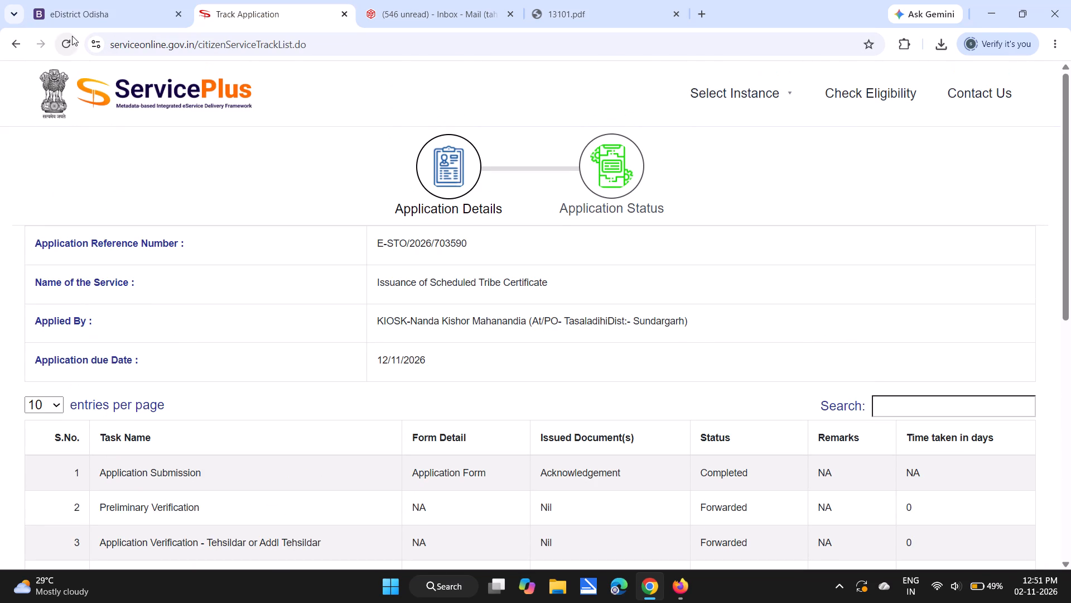
left_click(72, 36)
left_click(577, 166)
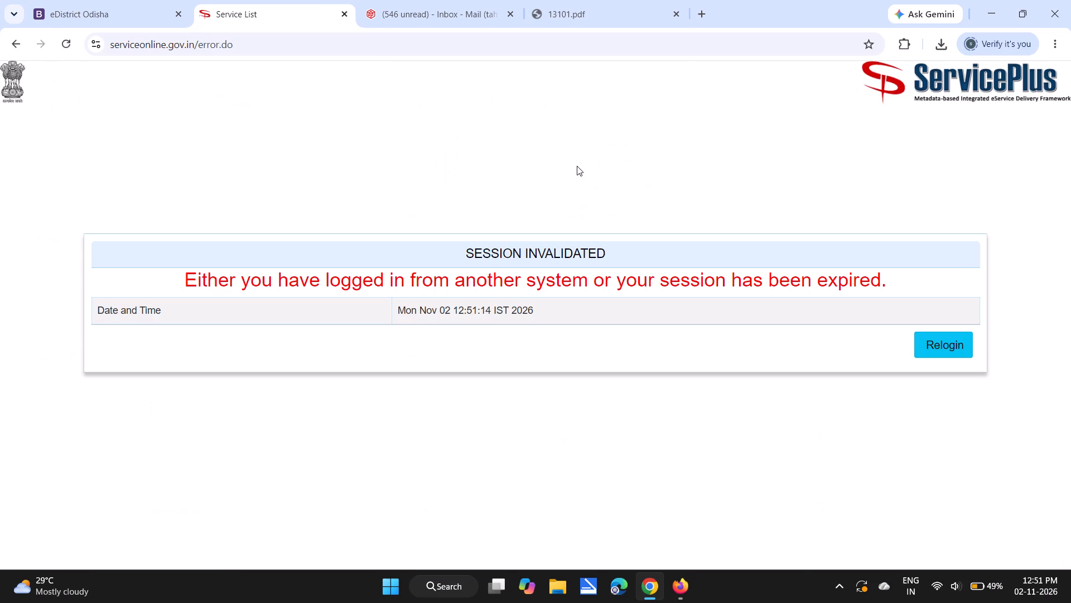
left_click(944, 345)
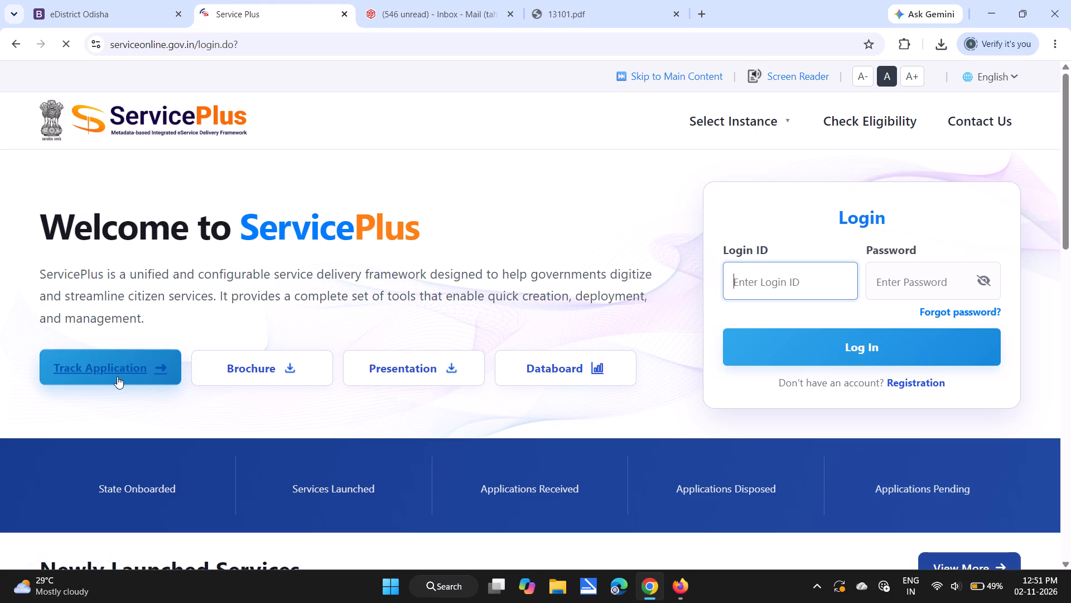
left_click(117, 376)
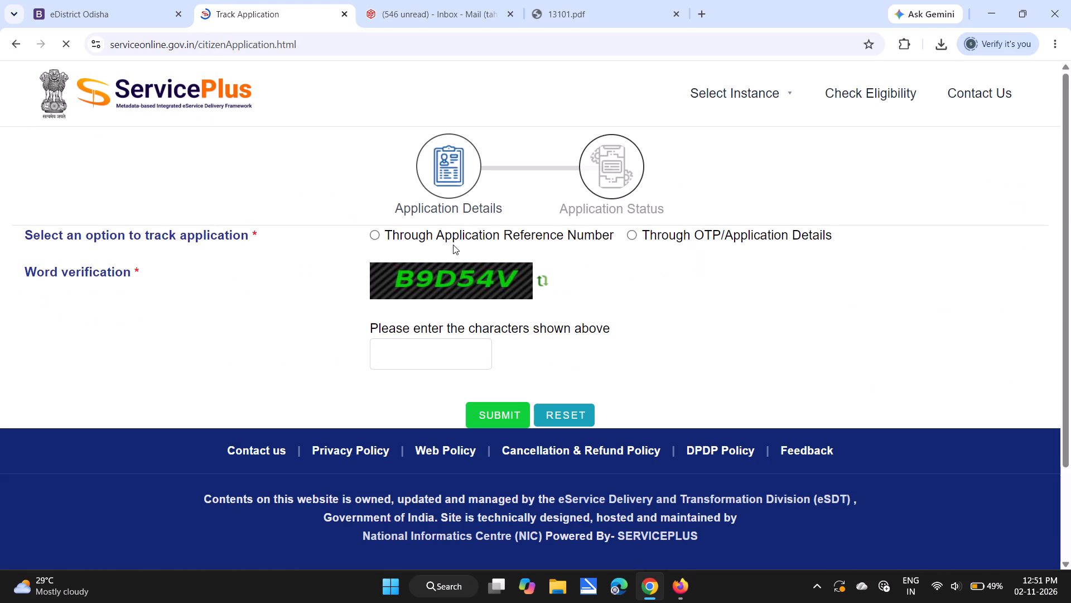
left_click(375, 237)
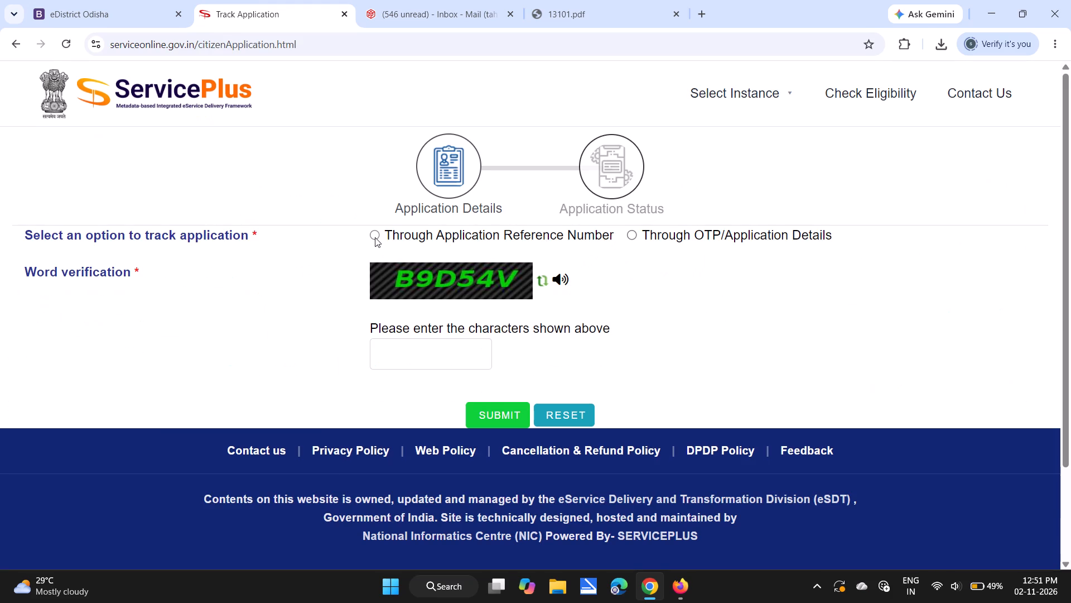
left_click(401, 273)
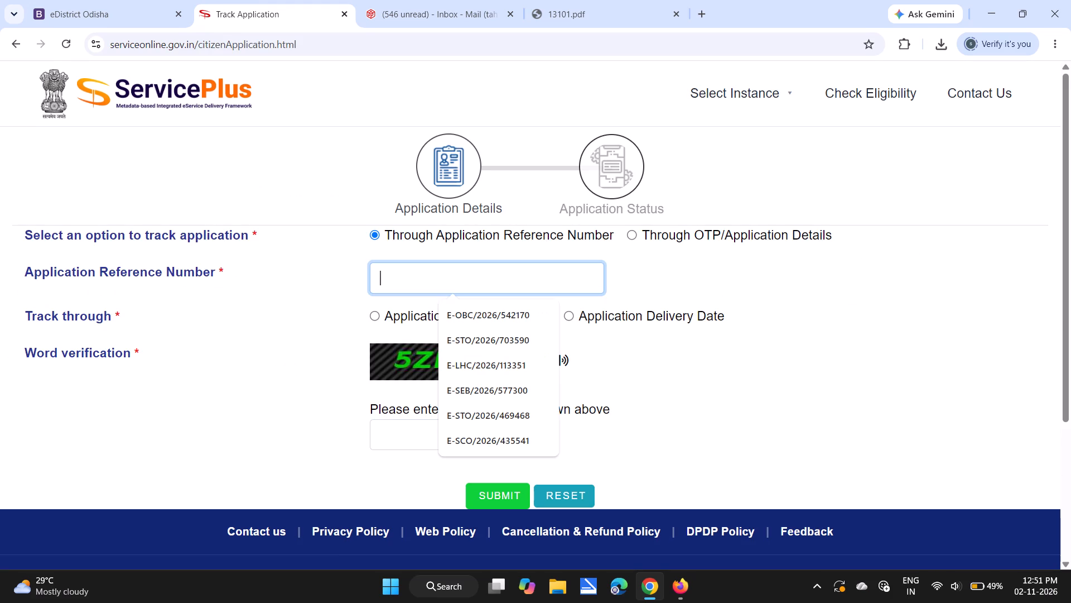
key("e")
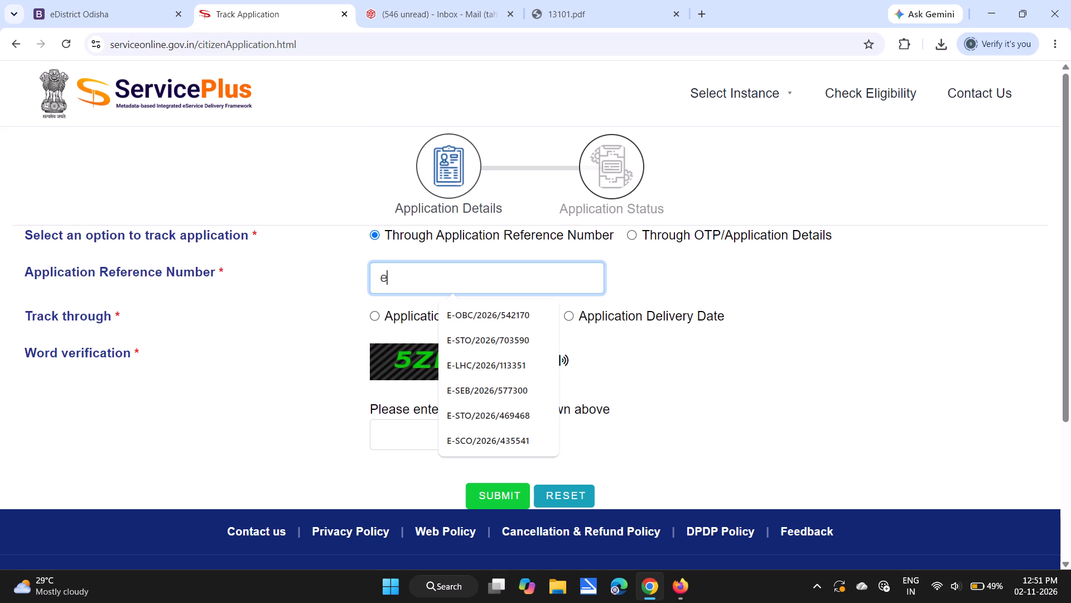
key("BackSpace")
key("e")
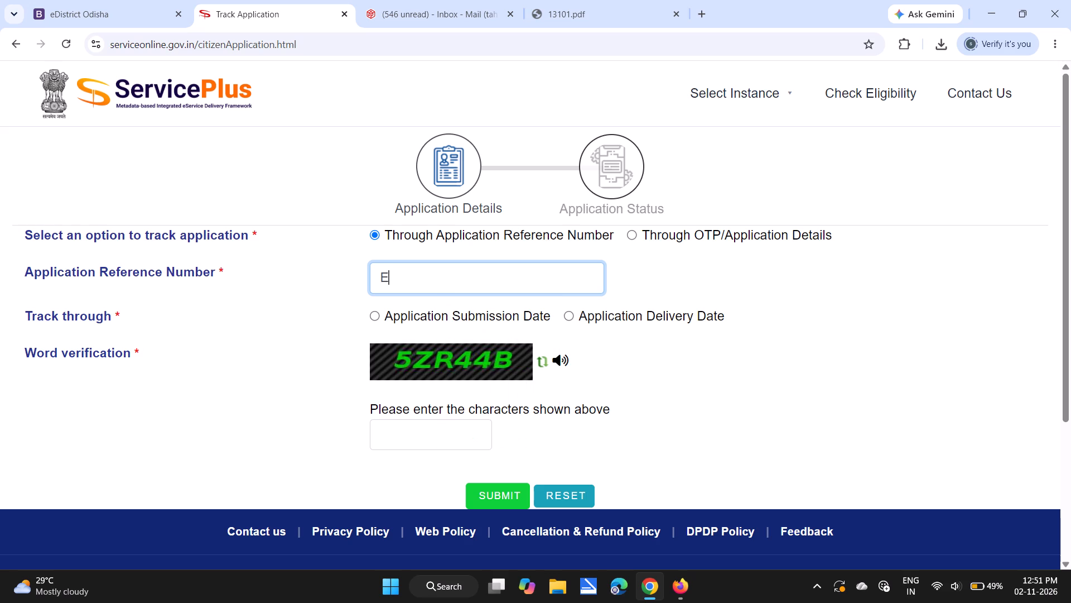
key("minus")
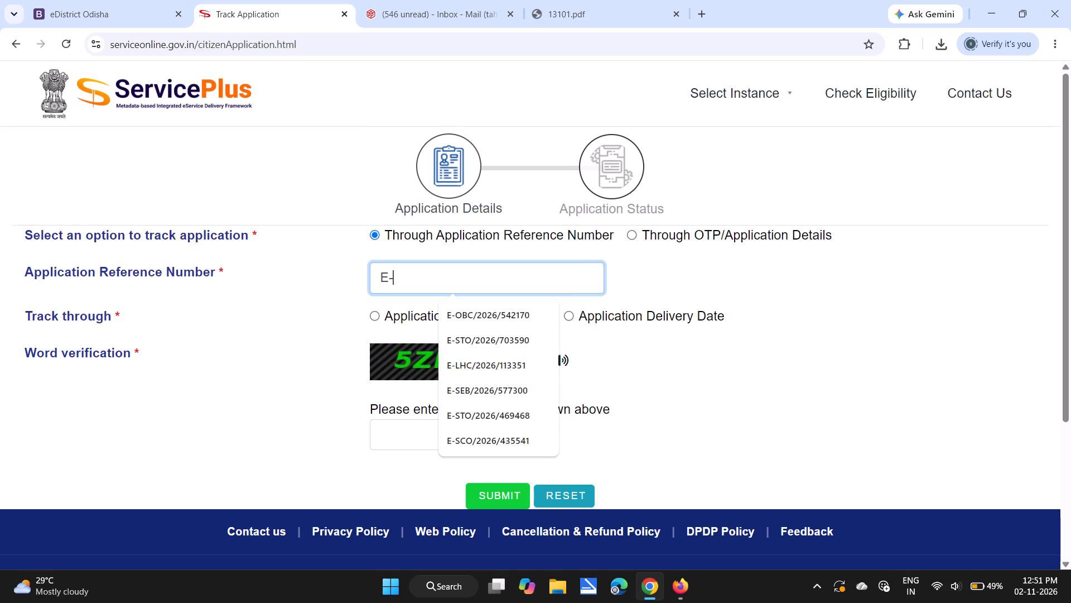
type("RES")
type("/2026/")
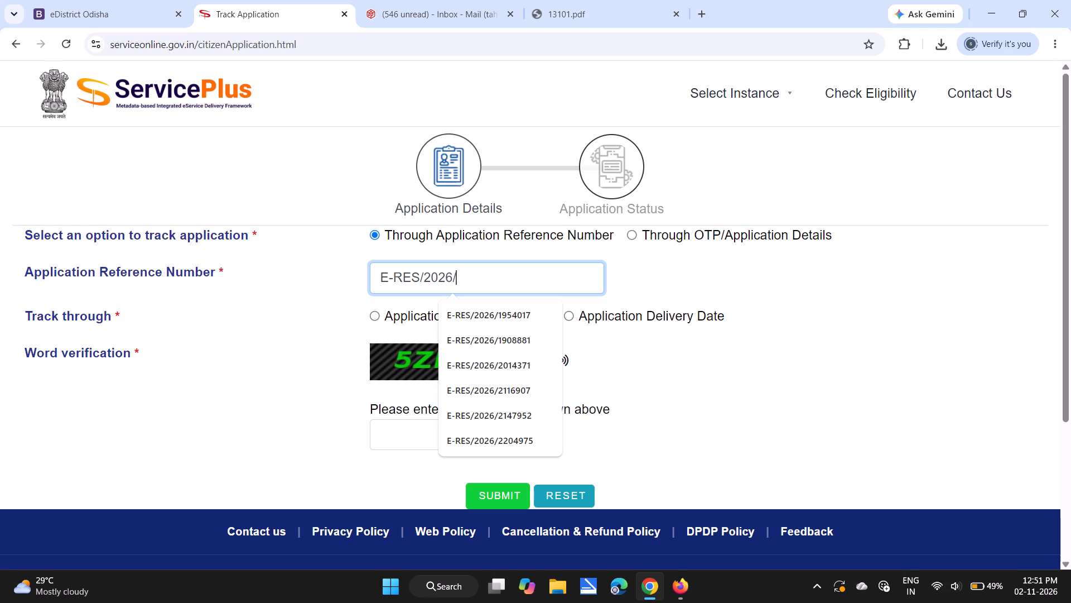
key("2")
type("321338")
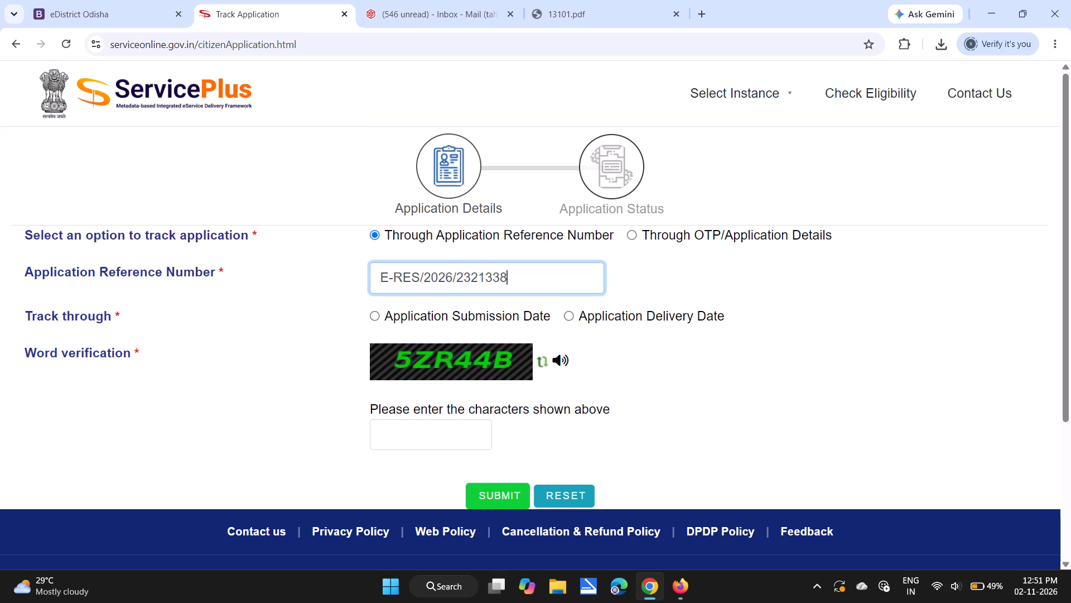
Track through the application submission date and set that date to 13/10/2026.
left_click(373, 316)
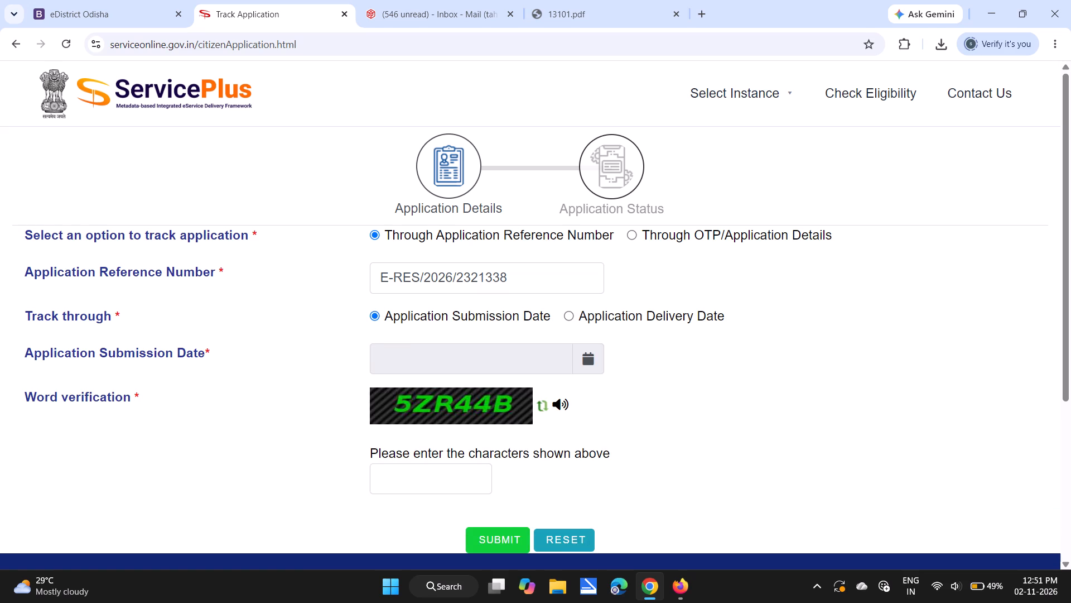
left_click(422, 352)
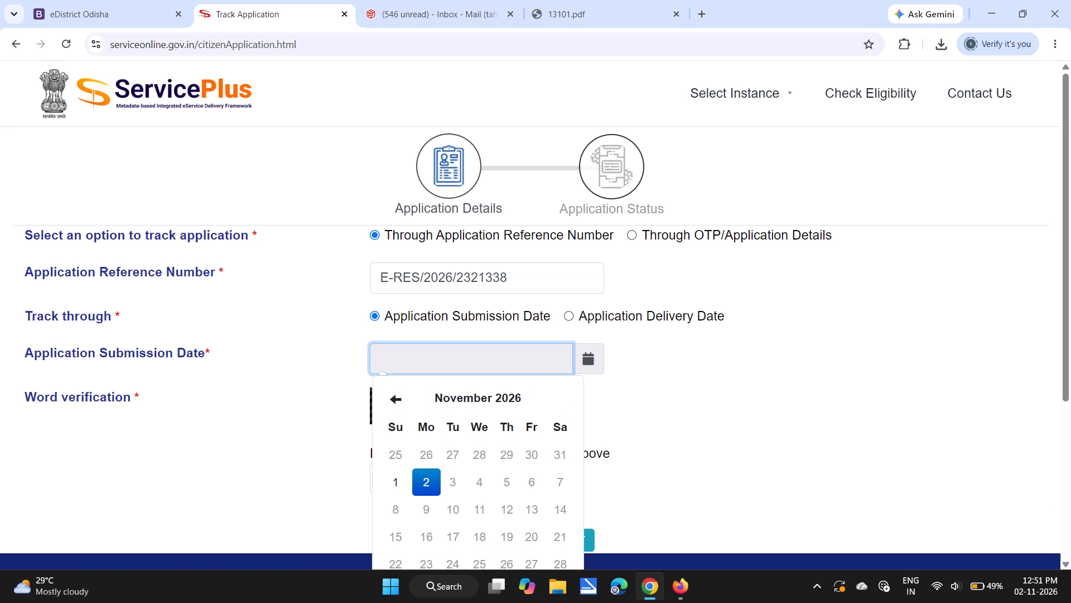
left_click(396, 404)
scroll(464, 531, "down", 1)
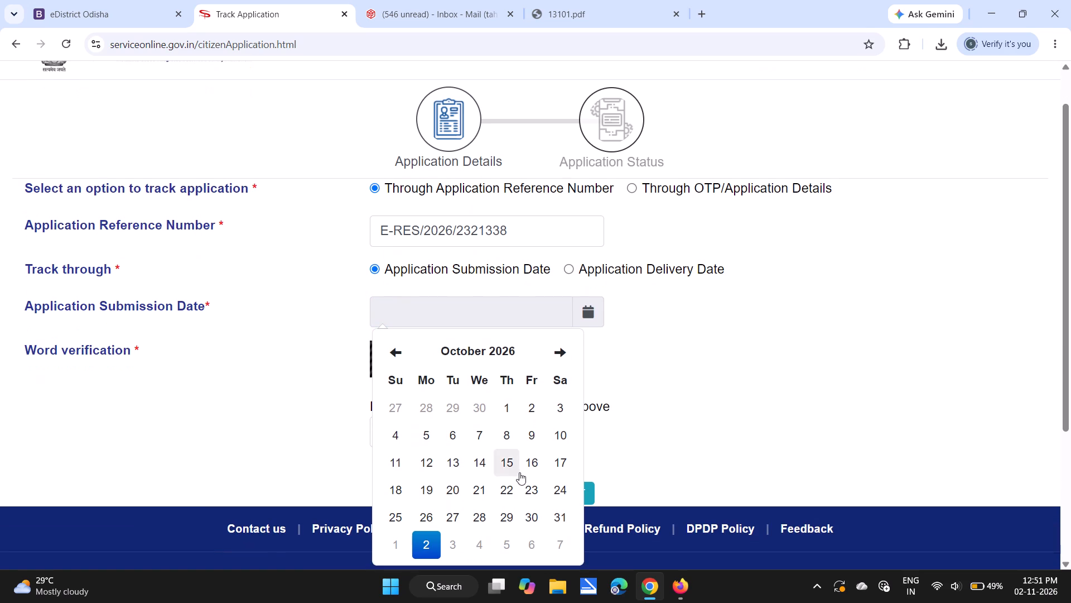
left_click(458, 465)
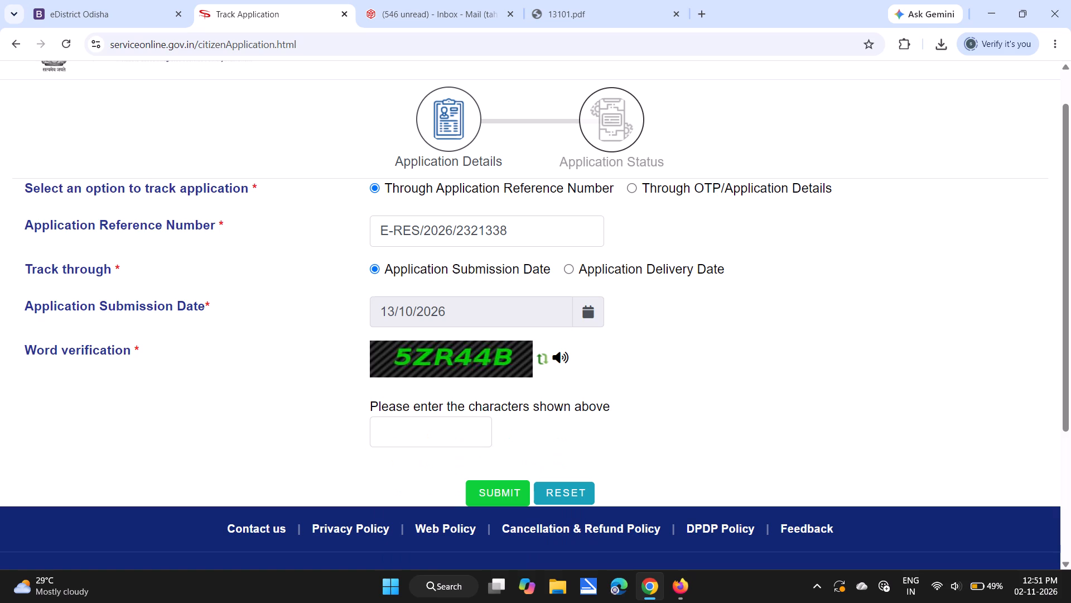
Fill in the word verification characters, submit the tracking form, and review the resident certificate application's task statuses.
left_click(426, 428)
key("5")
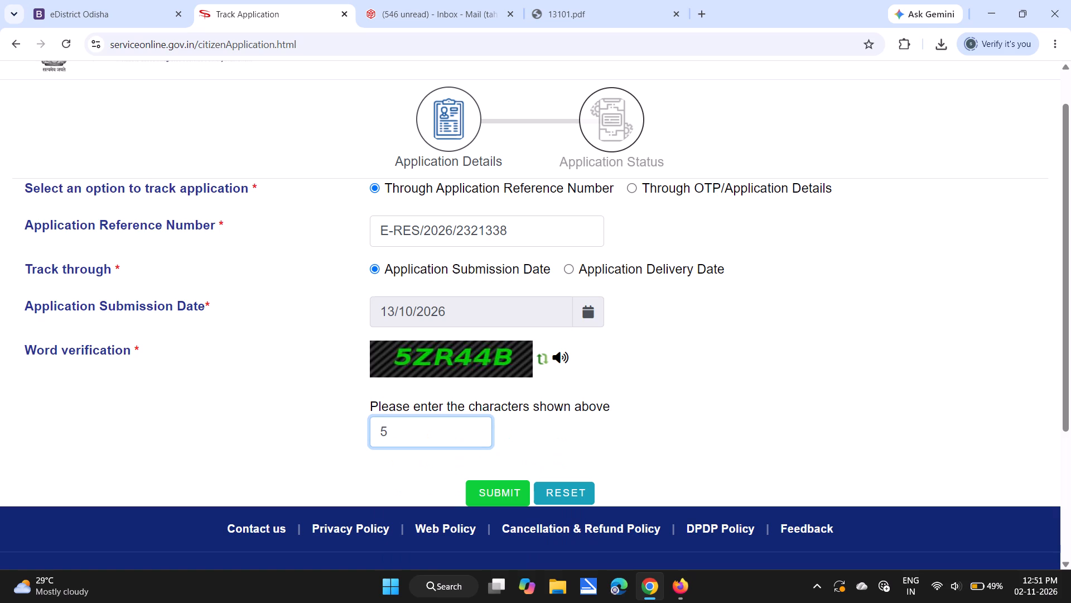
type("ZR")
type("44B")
left_click(493, 490)
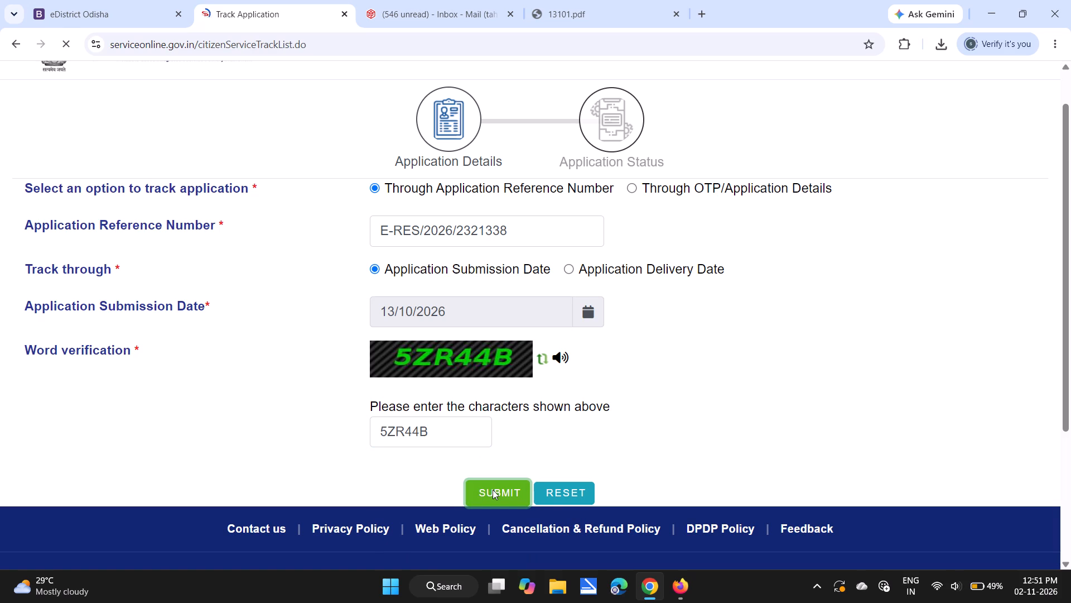
scroll(493, 429, "down", 1)
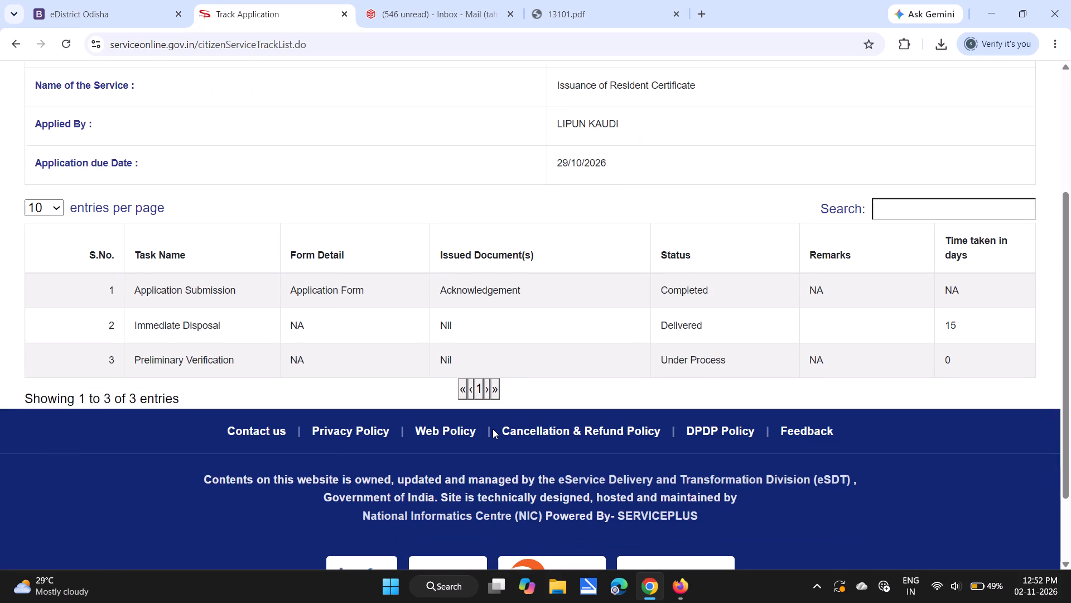
scroll(493, 429, "down", 2)
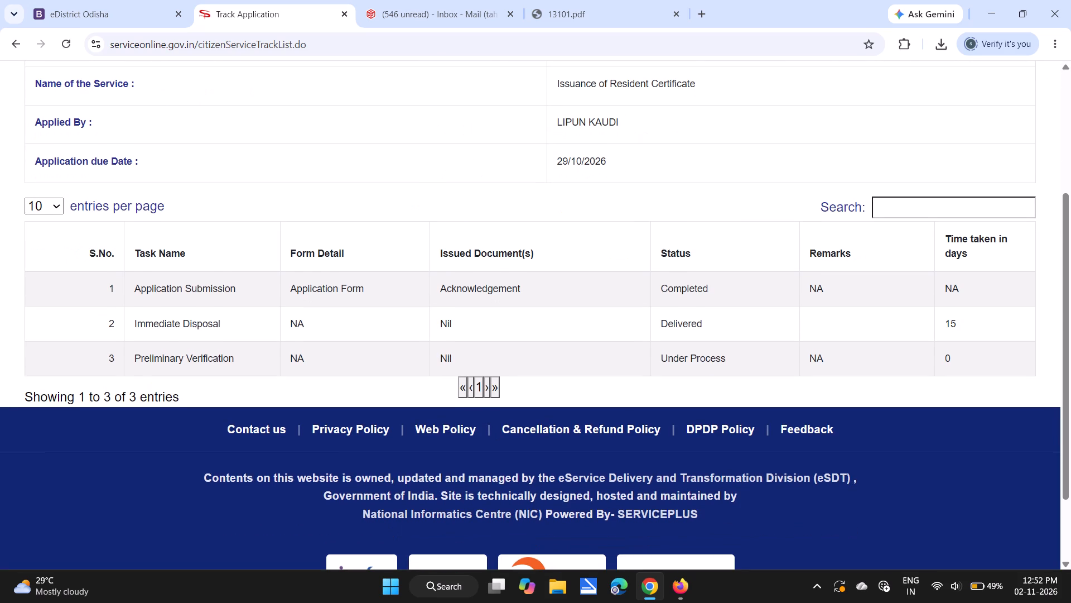
Reload the tracking results page and continue with the form resubmission.
scroll(457, 283, "up", 2)
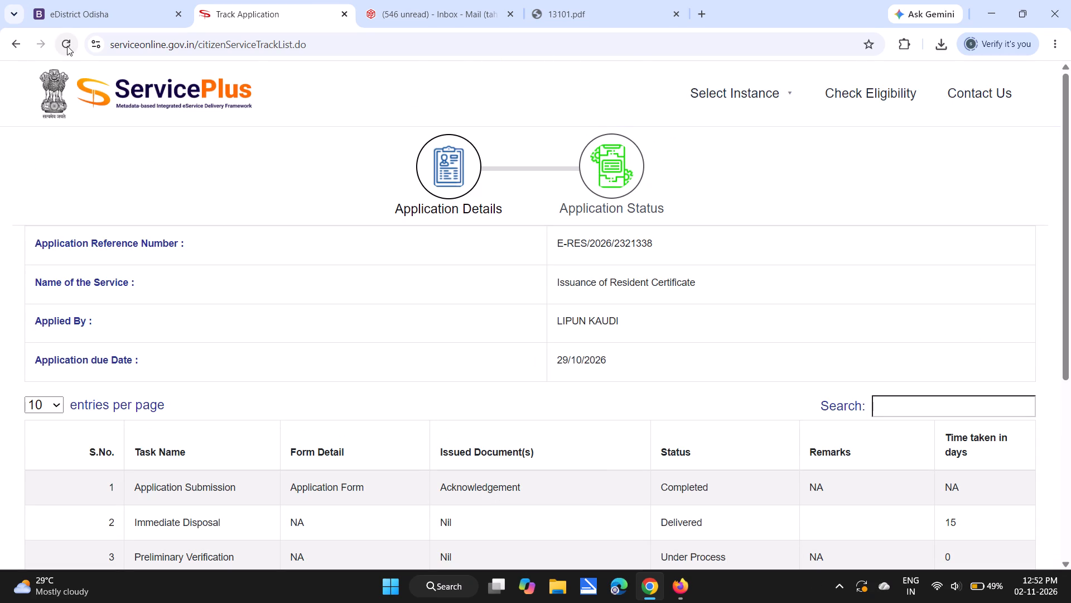
left_click(67, 46)
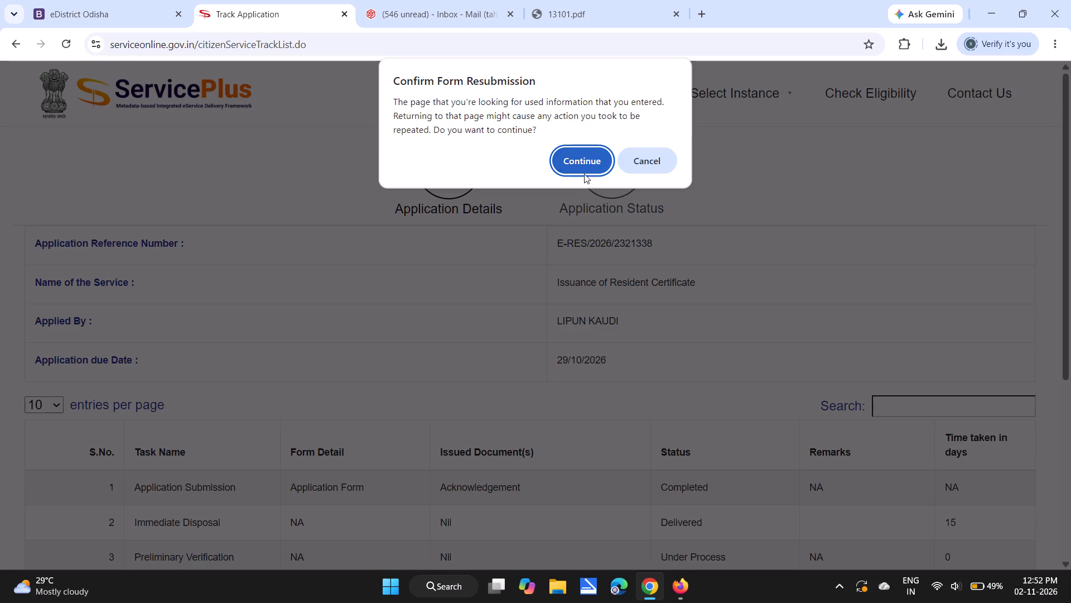
left_click(584, 167)
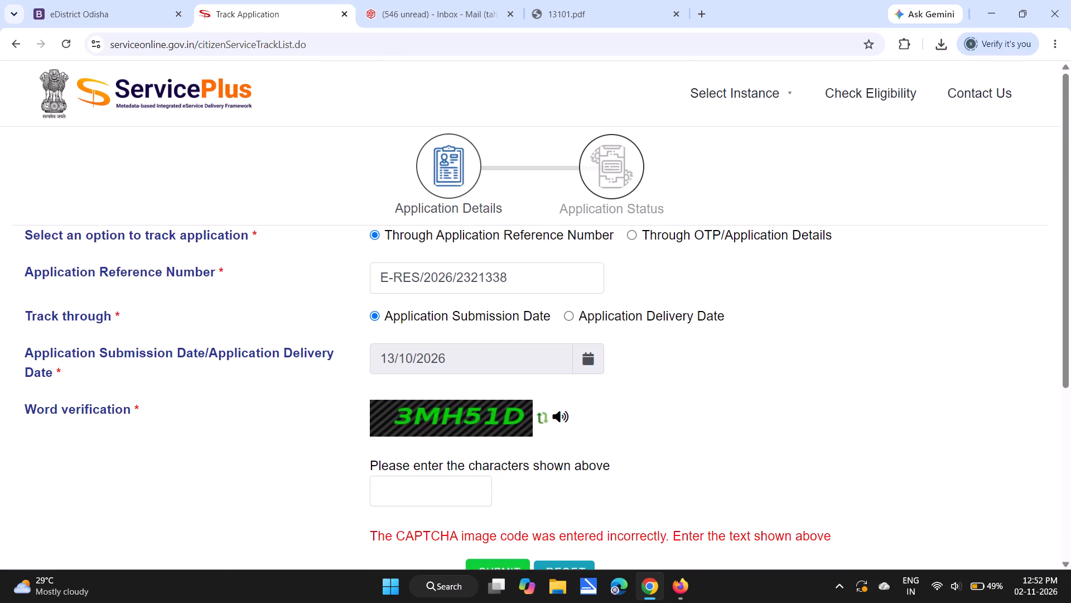
left_click(421, 275)
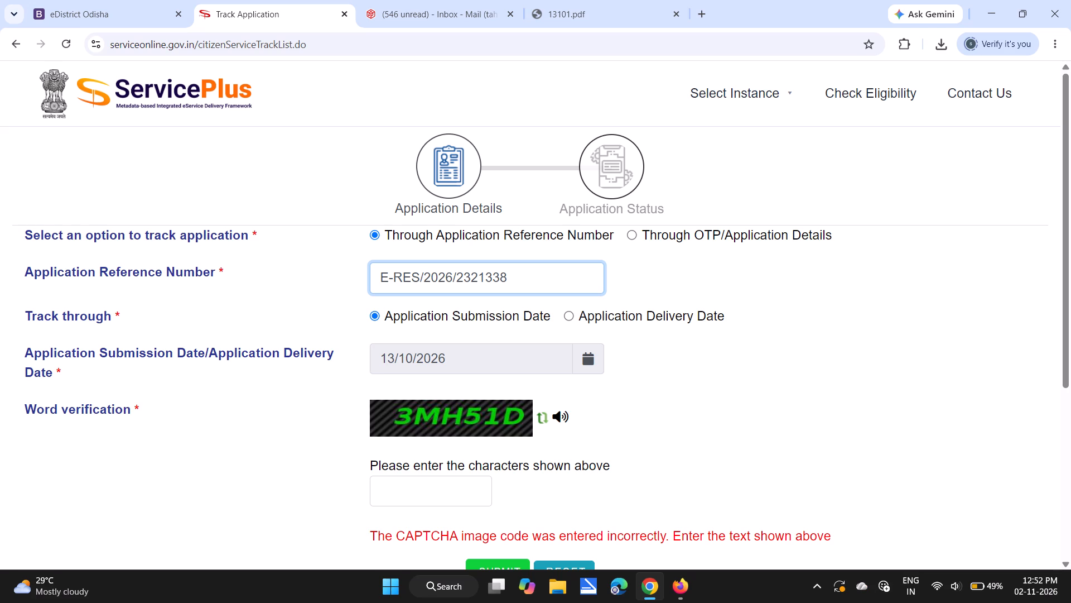
key("BackSpace")
key("BackSpace")
key("BackSpace")
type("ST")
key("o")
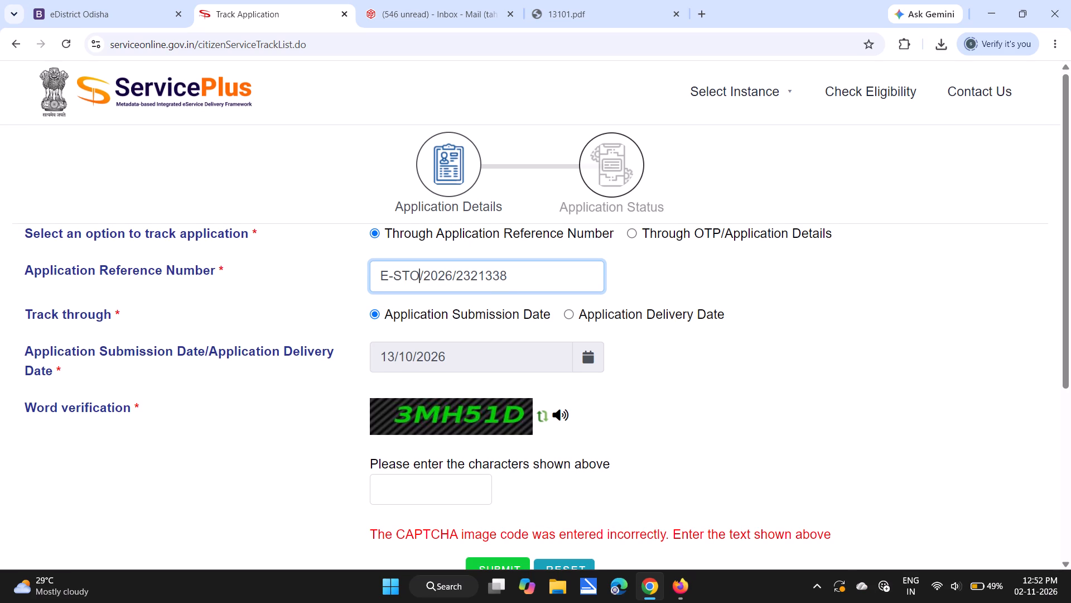
left_click(537, 272)
key("BackSpace")
key("BackSpace")
key("BackSpace")
key("BackSpace")
key("BackSpace")
key("BackSpace")
key("BackSpace")
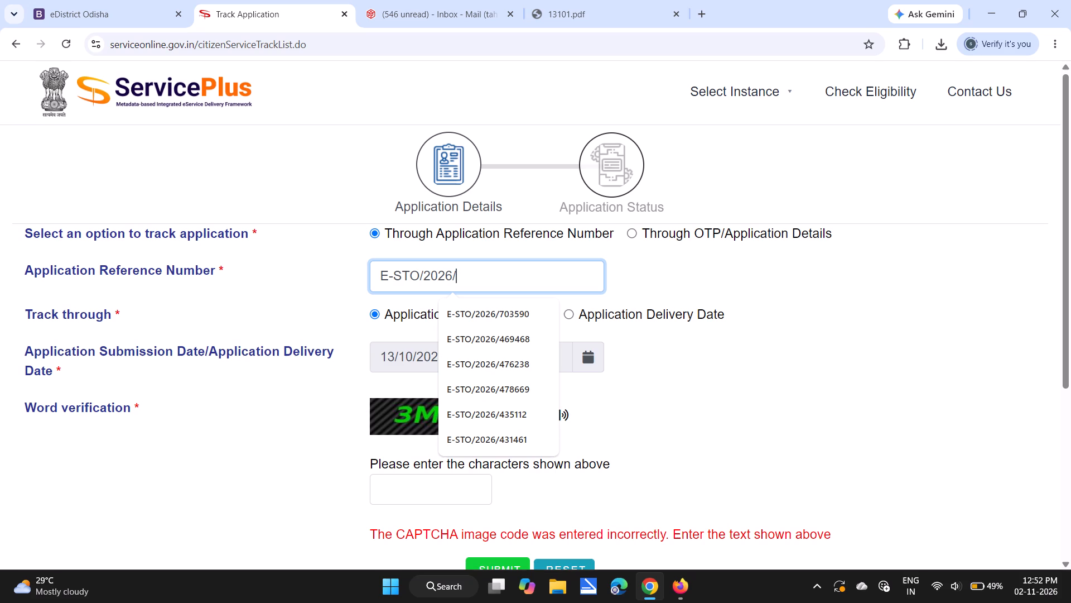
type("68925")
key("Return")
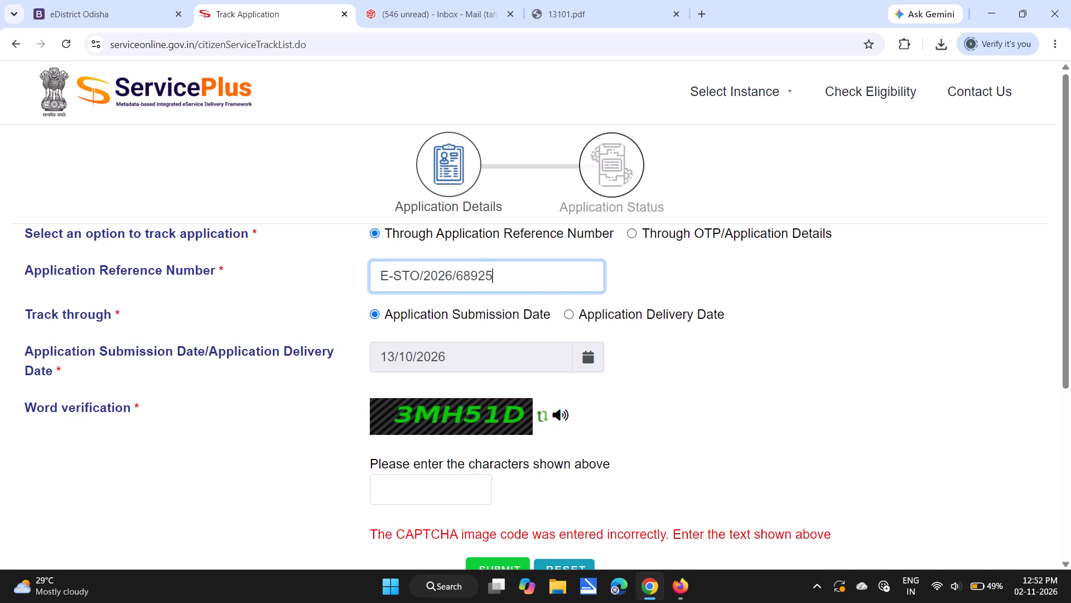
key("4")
Fill in the word verification characters, submit the tracking form, and review the Scheduled Tribe certificate application's task statuses.
left_click(445, 496)
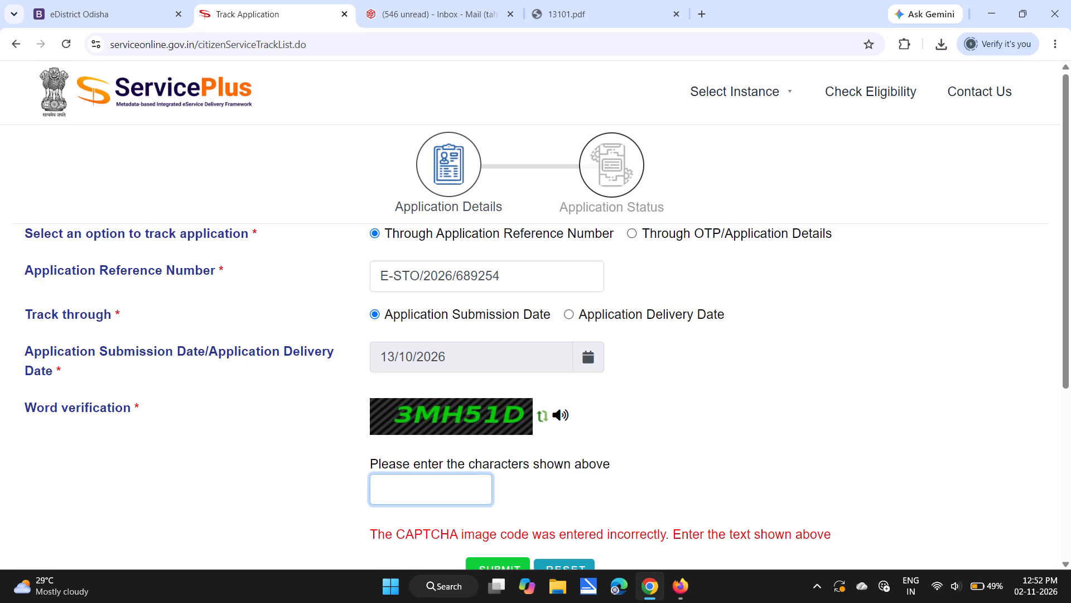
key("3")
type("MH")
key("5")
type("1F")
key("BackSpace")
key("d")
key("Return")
scroll(491, 466, "down", 1)
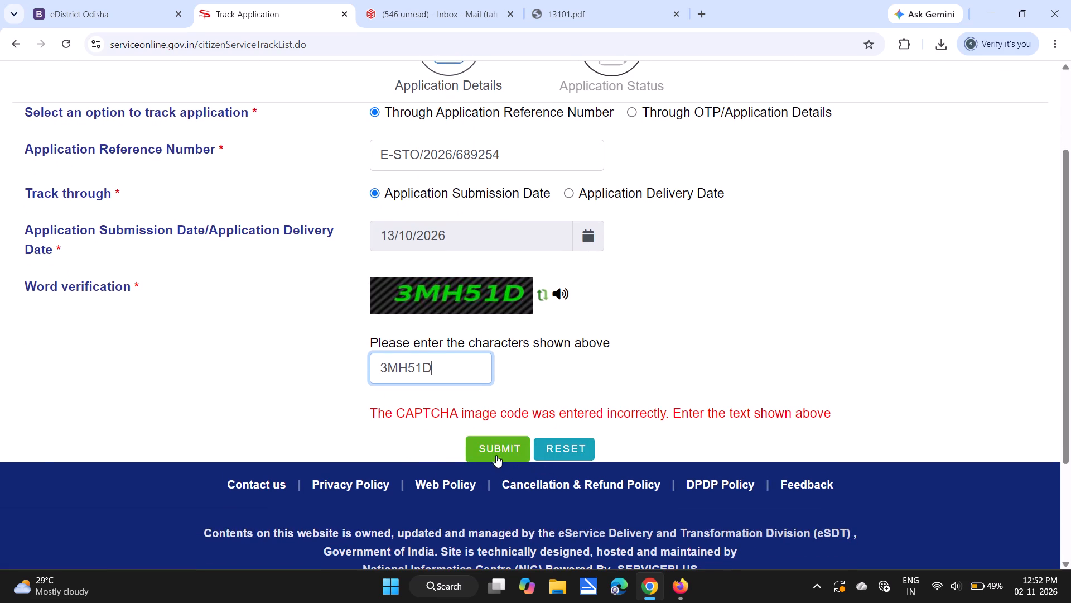
left_click(495, 454)
left_click(494, 434)
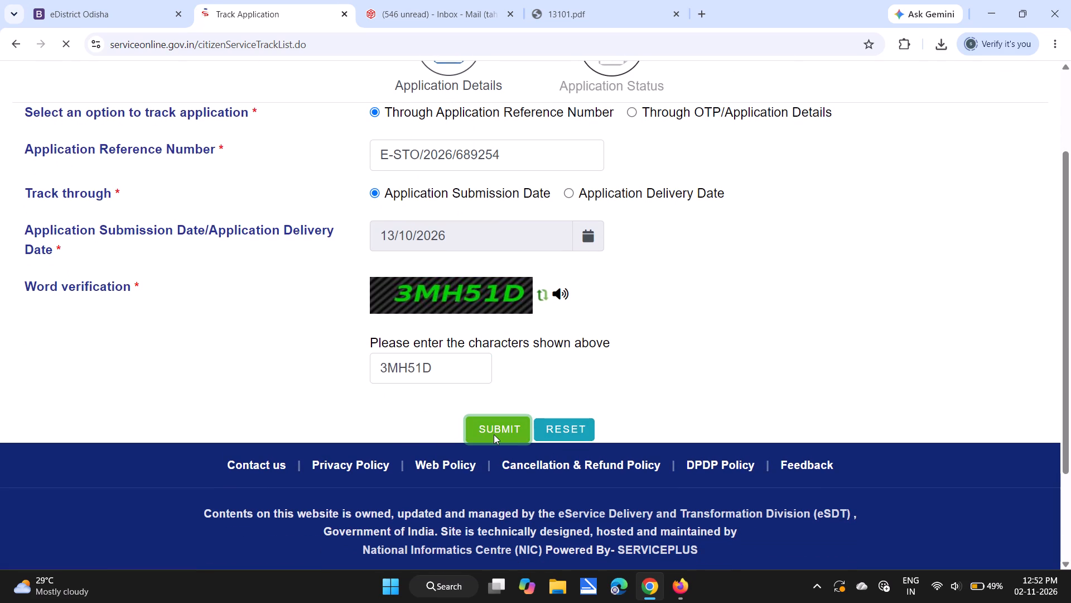
scroll(494, 434, "down", 2)
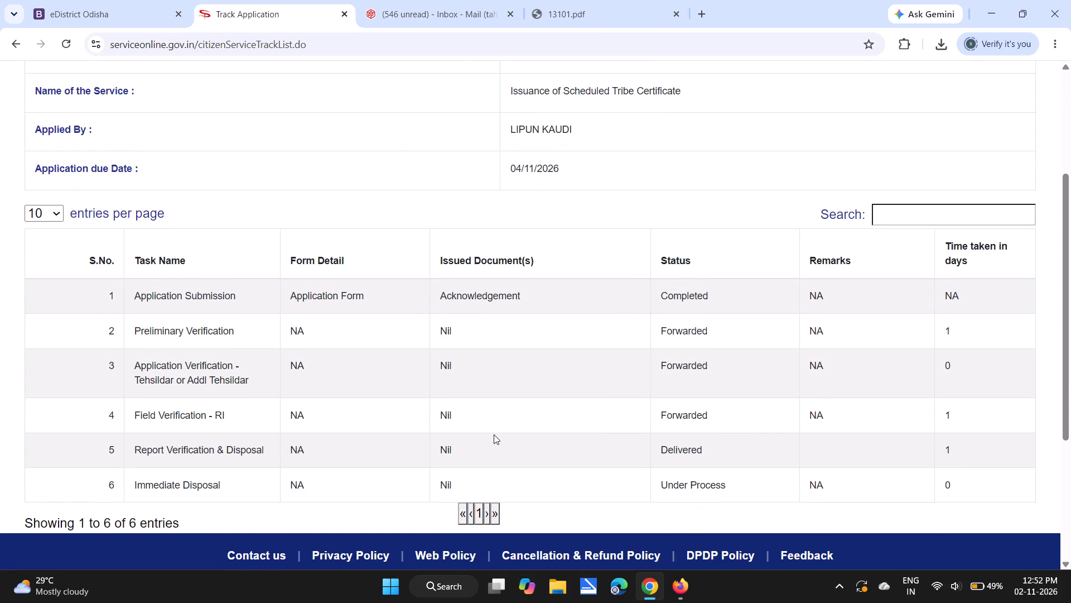
scroll(436, 216, "up", 5)
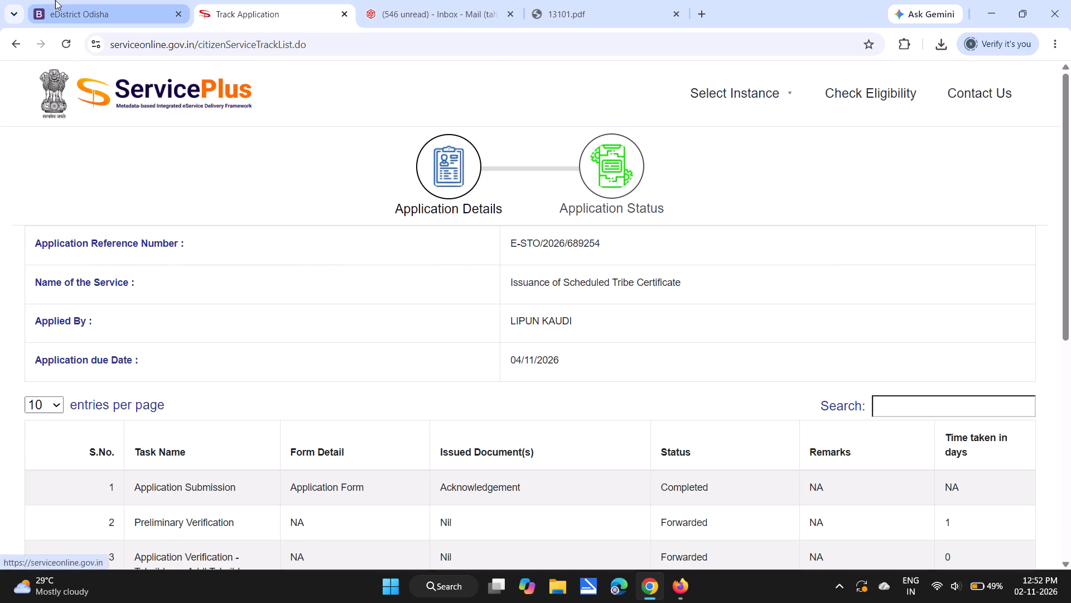
Reload the tracking results page and continue with the form resubmission.
left_click(65, 45)
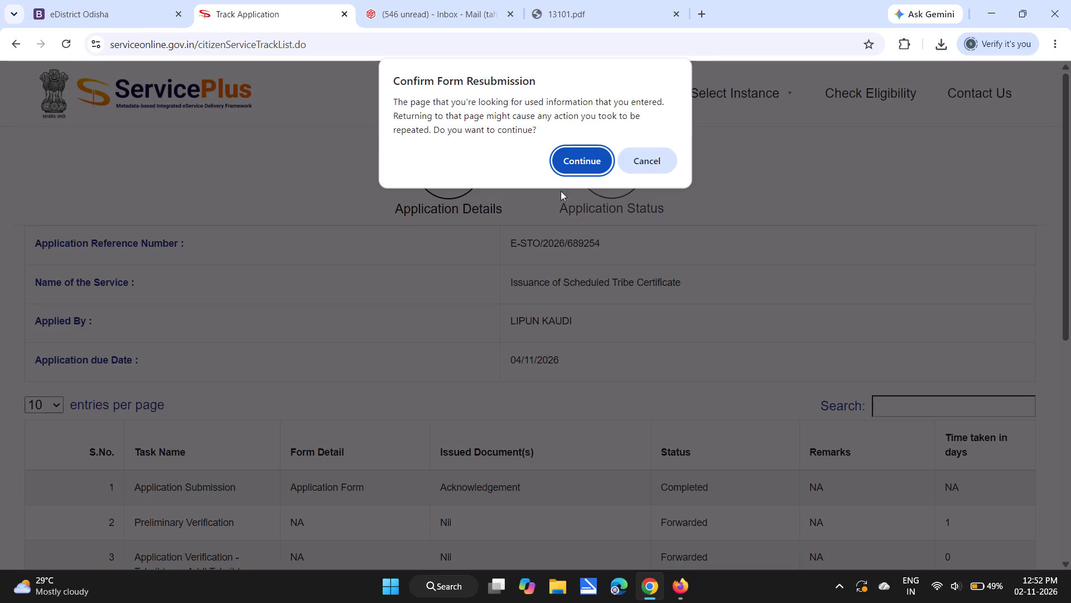
left_click(567, 167)
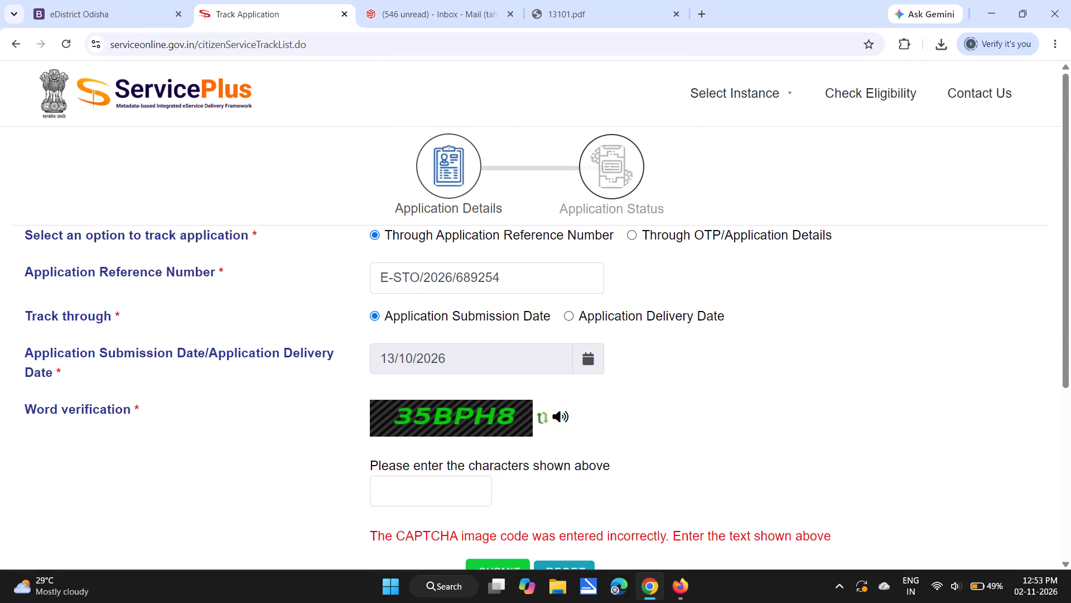
left_click(420, 282)
key("BackSpace")
key("BackSpace")
key("BackSpace")
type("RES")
left_click(508, 278)
key("BackSpace")
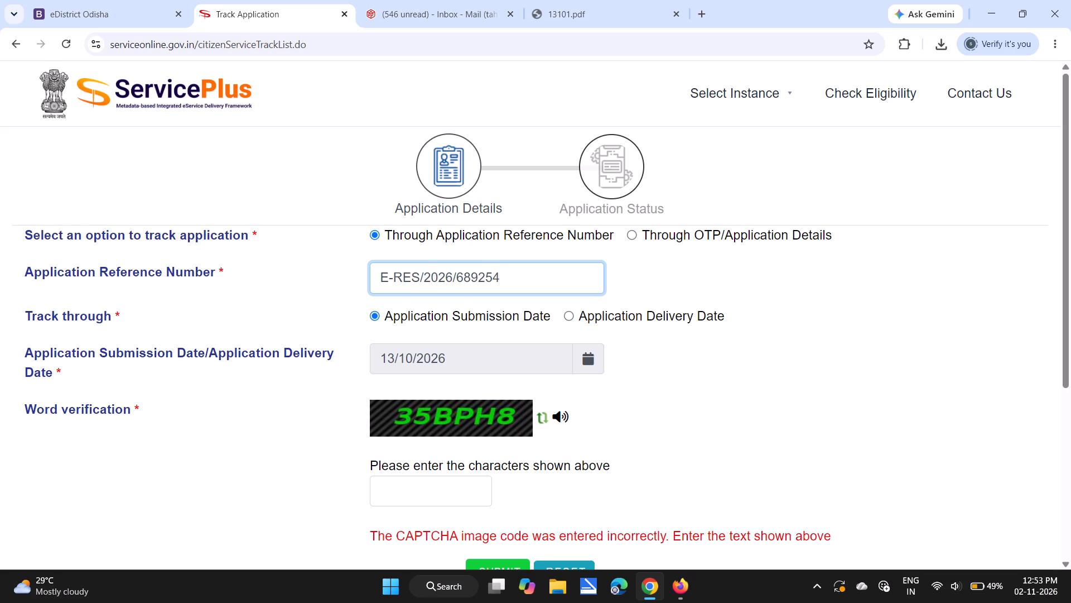
key("BackSpace")
key("BackSpace")
key("BackSpace")
key("BackSpace")
key("BackSpace")
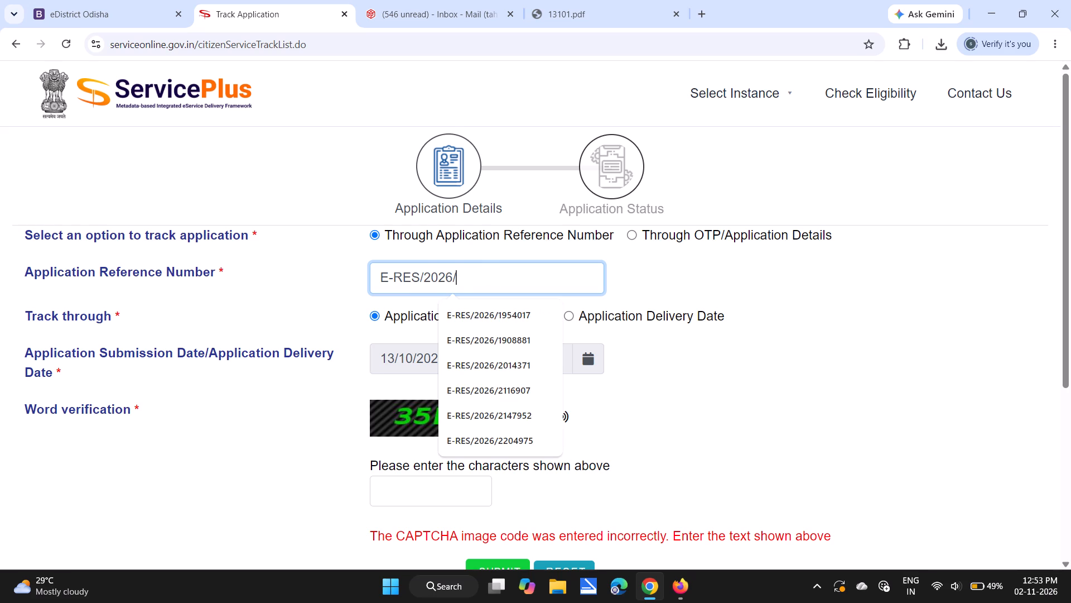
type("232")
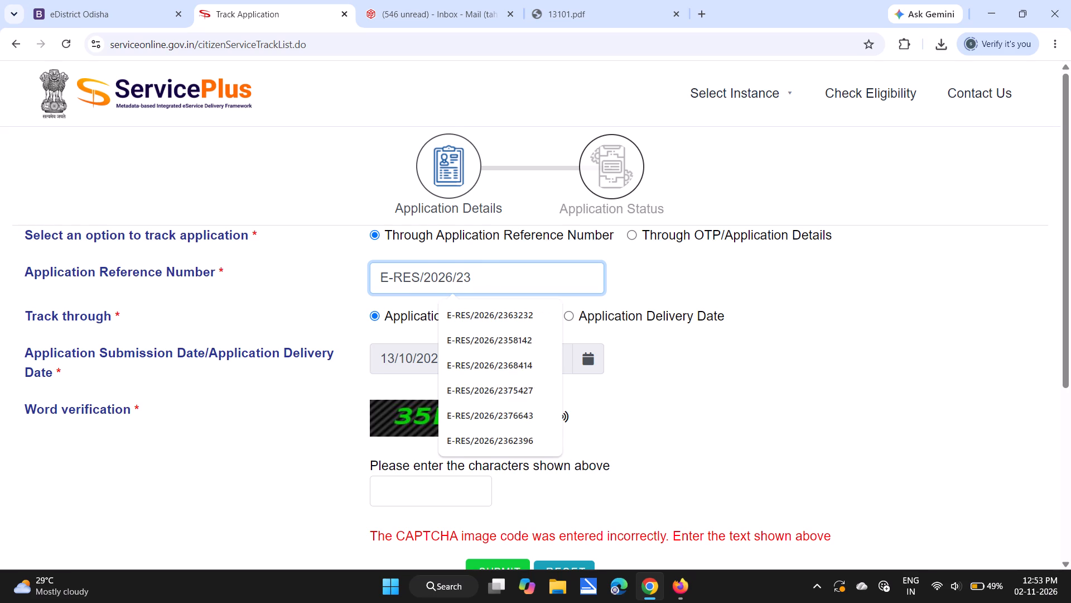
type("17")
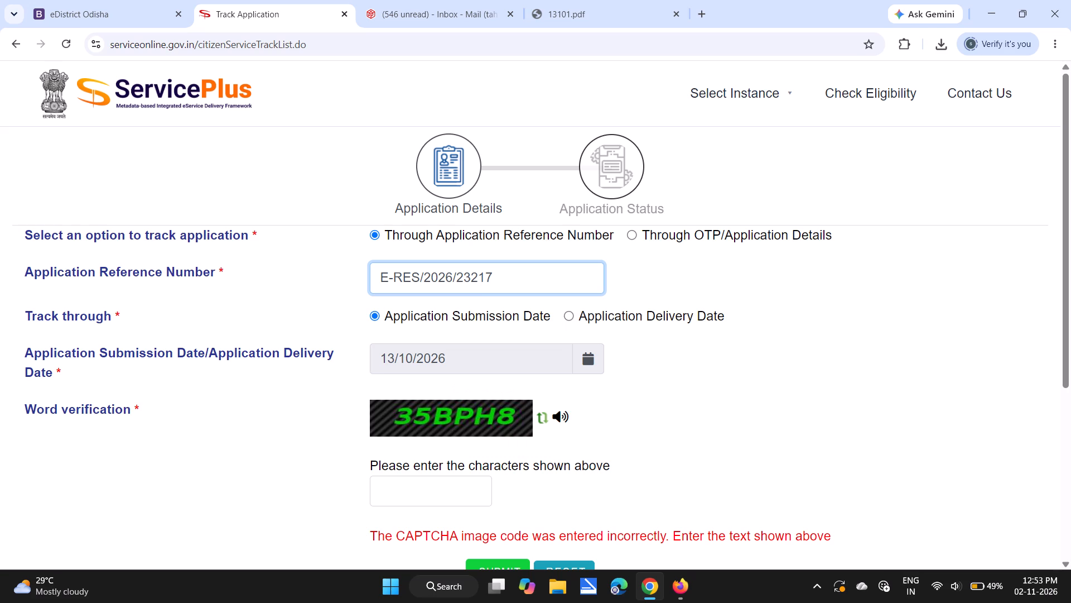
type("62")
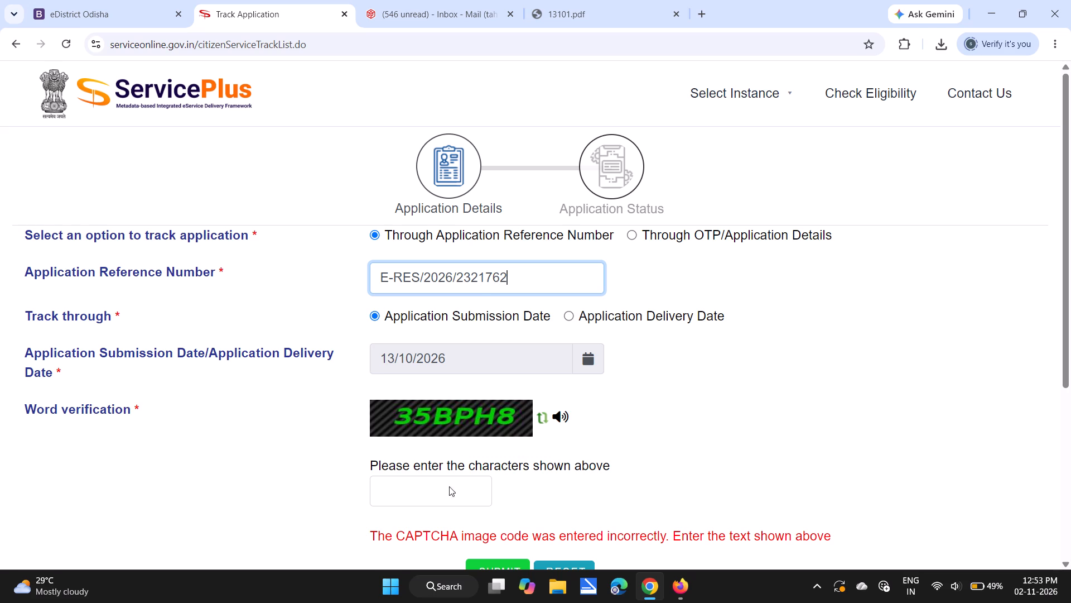
Fill in the word verification characters, submit the tracking form, and review the resident certificate application's task statuses.
left_click(447, 494)
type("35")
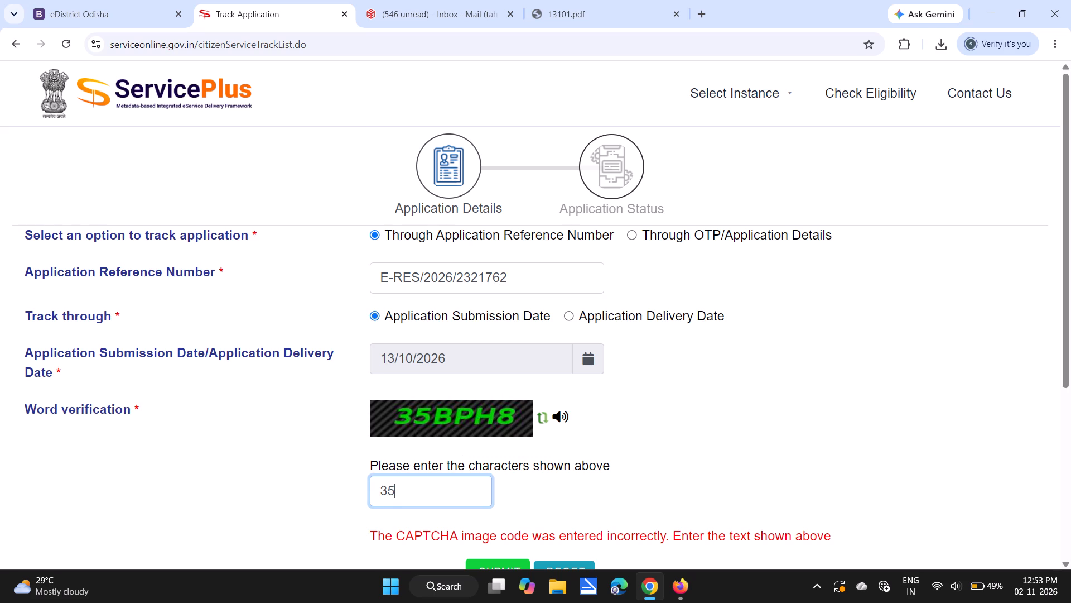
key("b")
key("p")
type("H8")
scroll(447, 494, "down", 1)
left_click(498, 502)
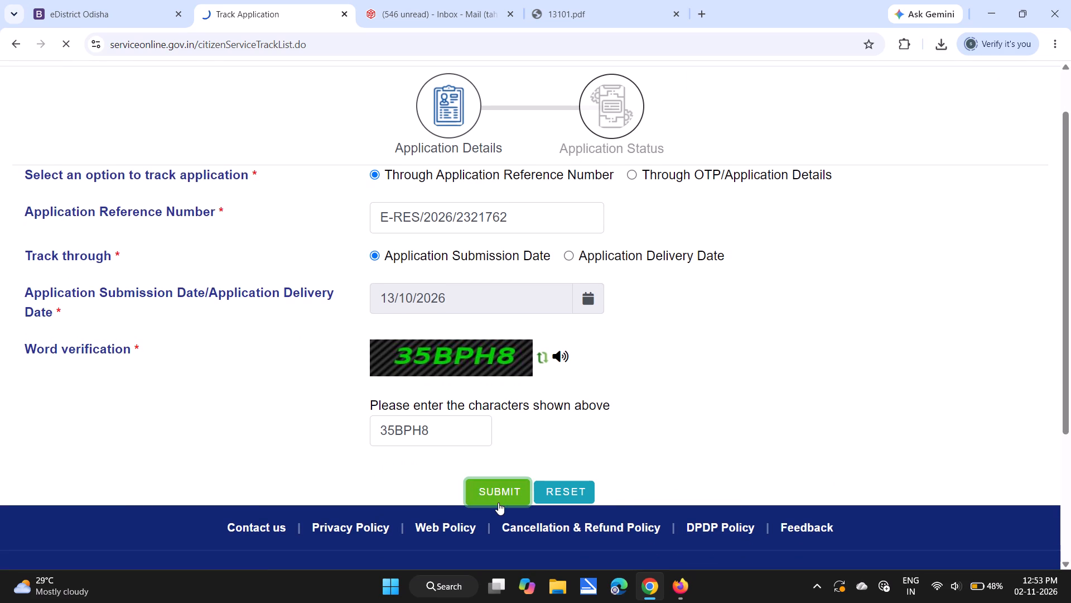
left_click(498, 496)
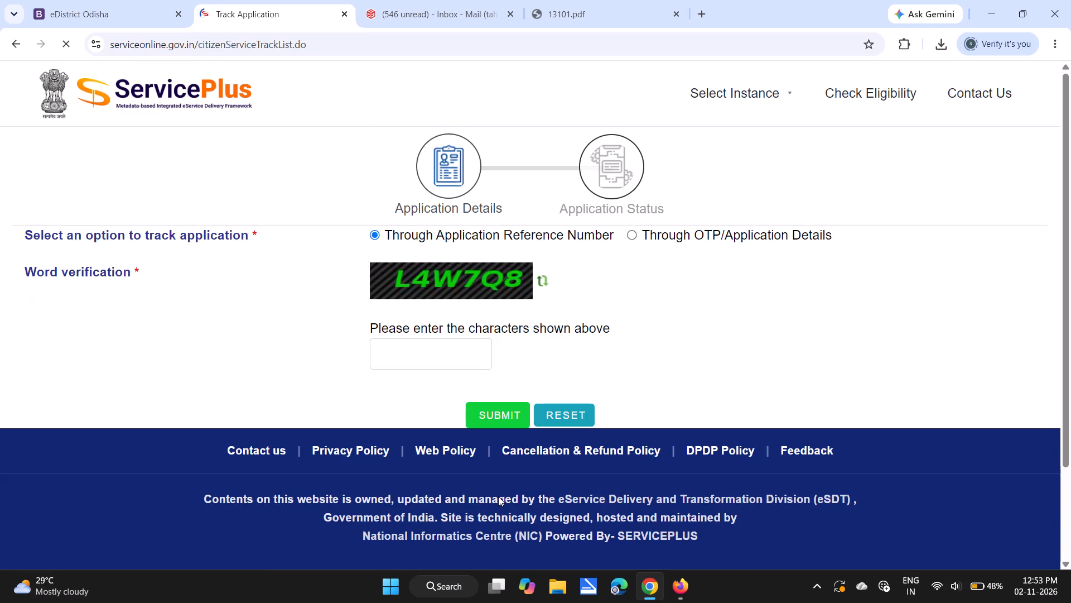
scroll(498, 496, "down", 3)
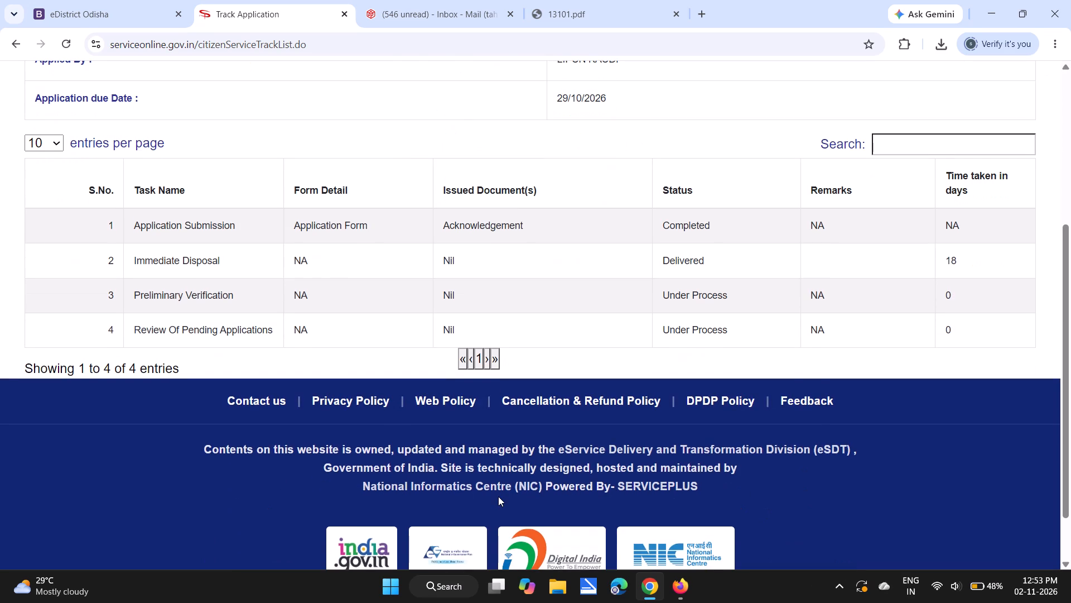
scroll(498, 496, "up", 4)
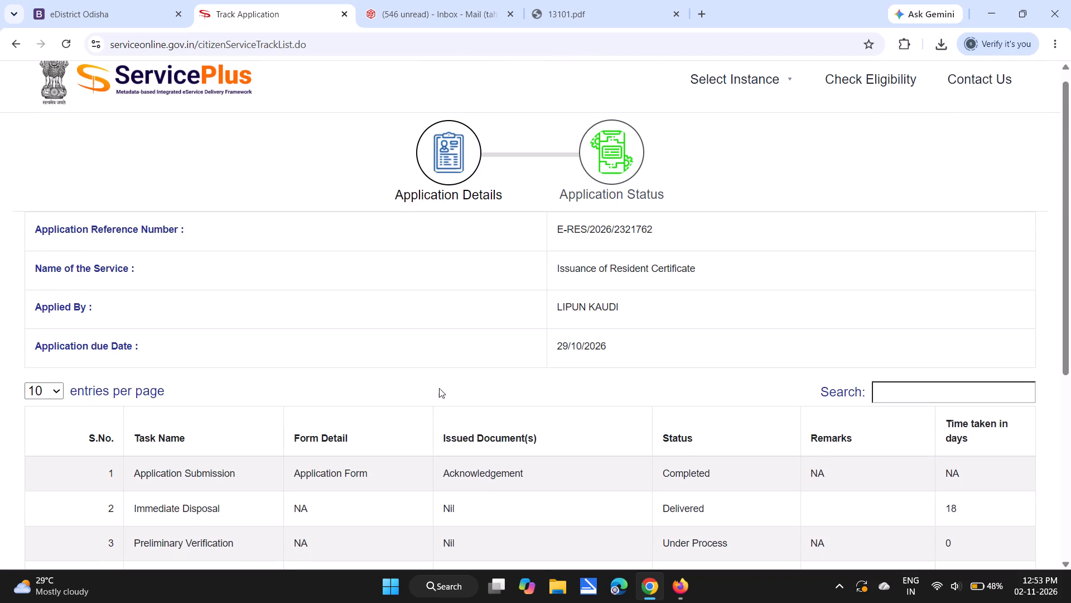
Reload the resident certificate's tracking results page and continue with the form resubmission.
left_click(67, 48)
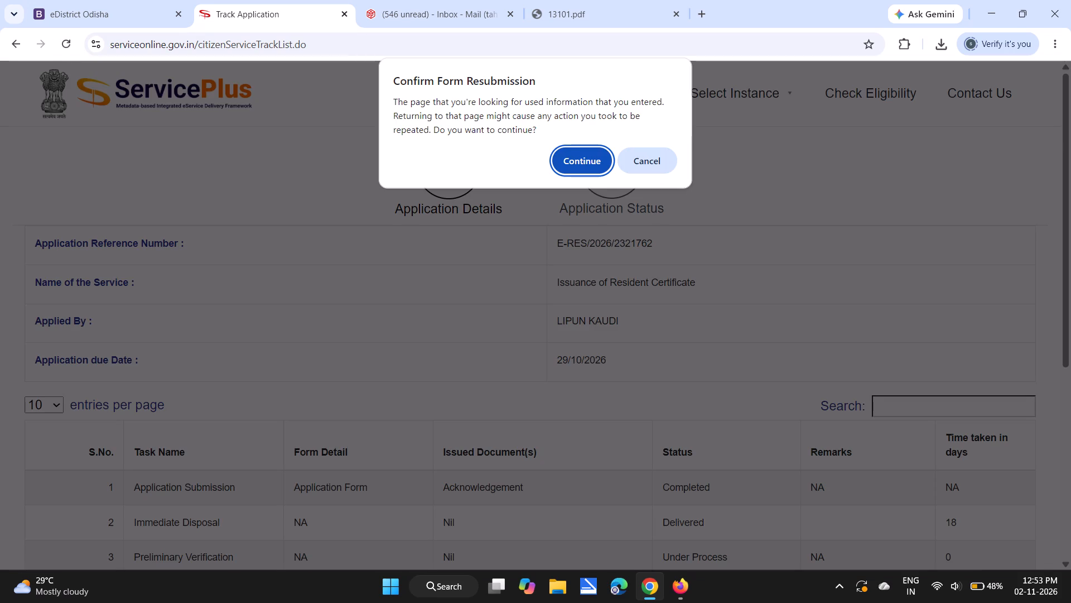
left_click(572, 165)
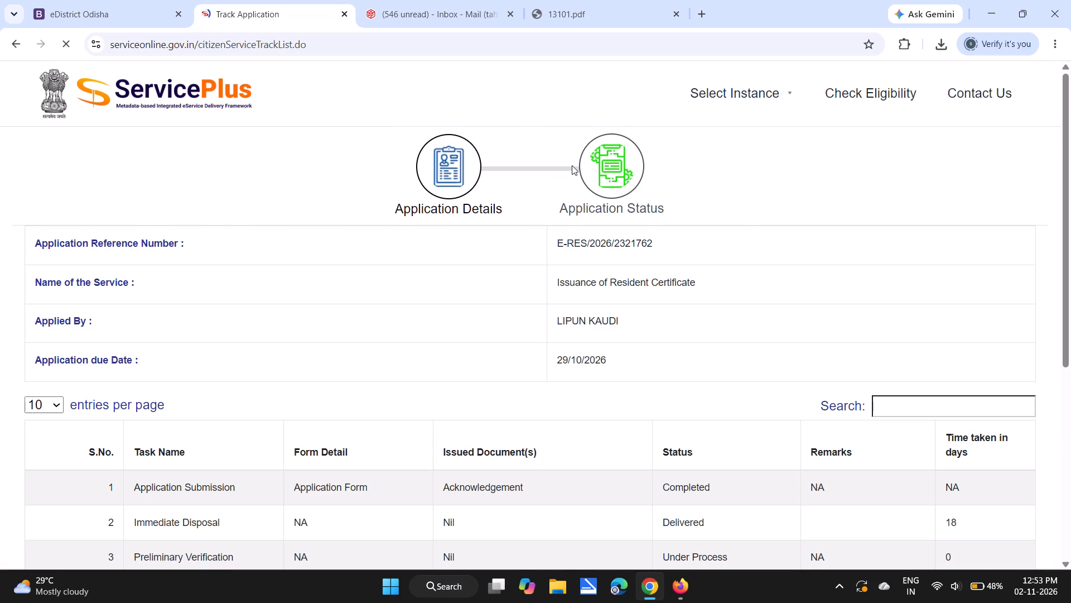
left_click(423, 275)
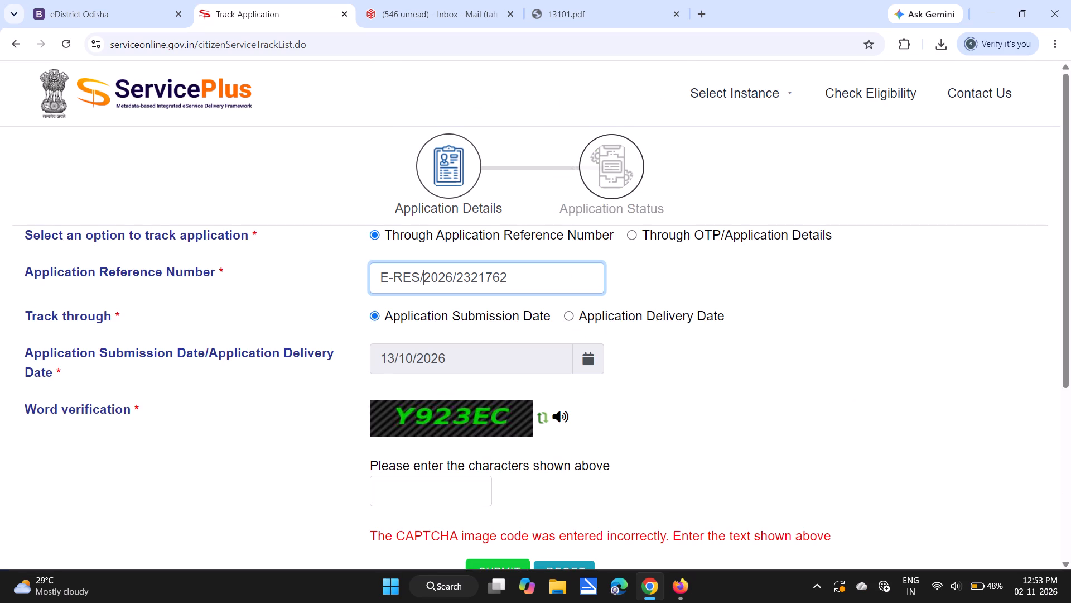
key("Left")
key("BackSpace")
key("BackSpace")
key("BackSpace")
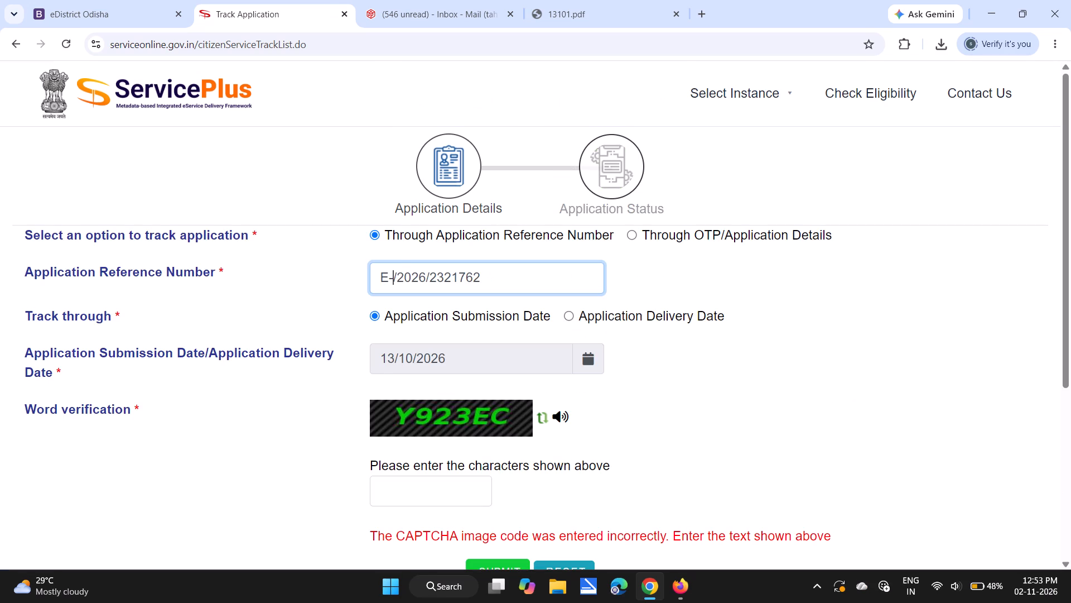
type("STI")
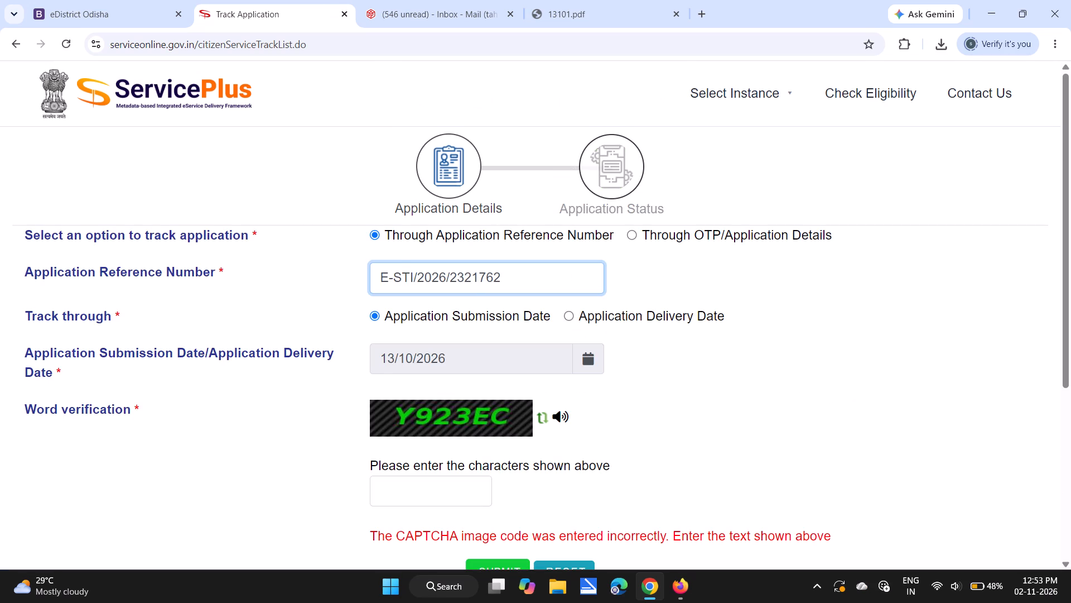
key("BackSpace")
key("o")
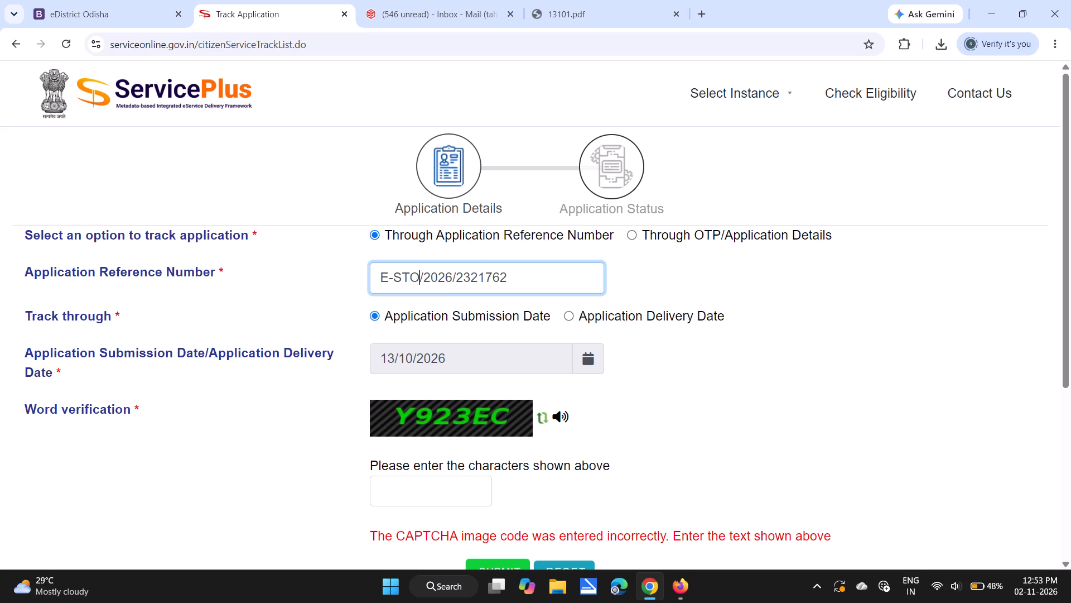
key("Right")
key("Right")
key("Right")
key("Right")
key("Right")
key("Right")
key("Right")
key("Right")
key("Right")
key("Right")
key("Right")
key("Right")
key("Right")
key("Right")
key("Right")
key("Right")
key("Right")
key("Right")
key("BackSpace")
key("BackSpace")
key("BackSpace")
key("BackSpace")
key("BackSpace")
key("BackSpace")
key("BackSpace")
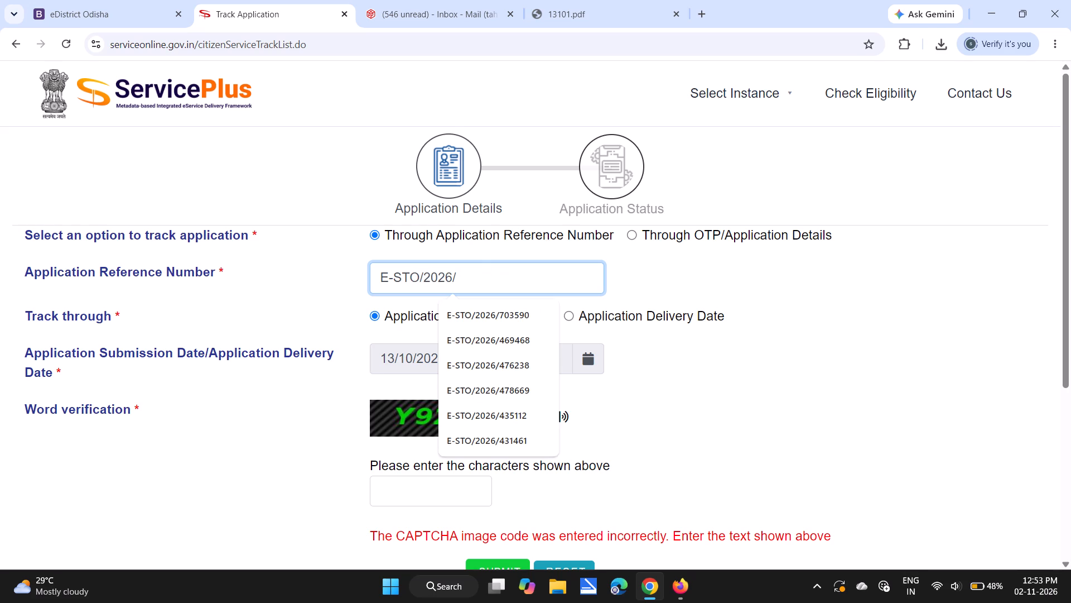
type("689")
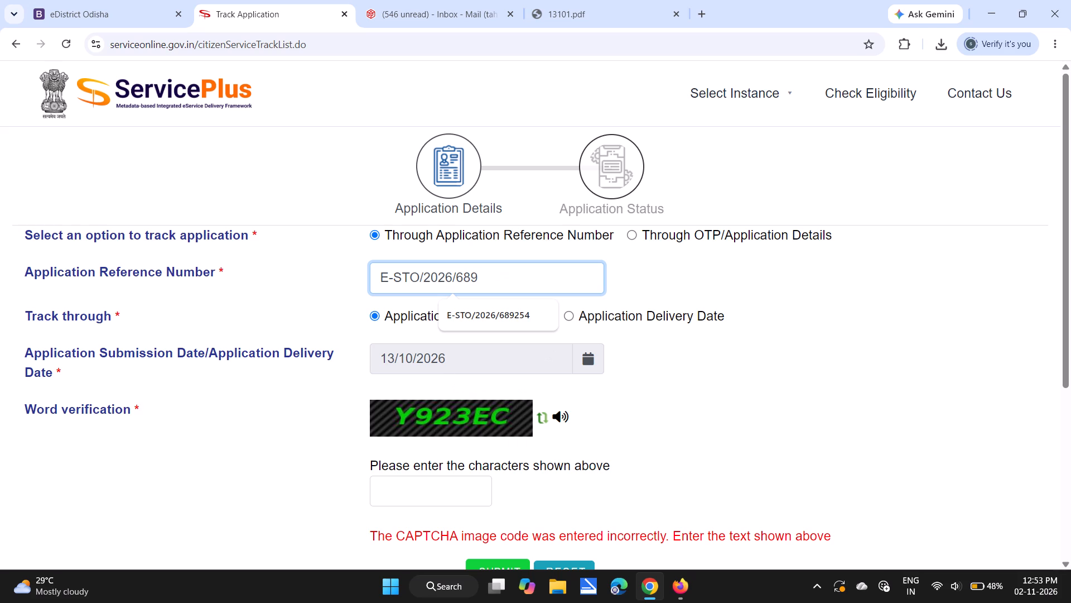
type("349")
left_click(415, 487)
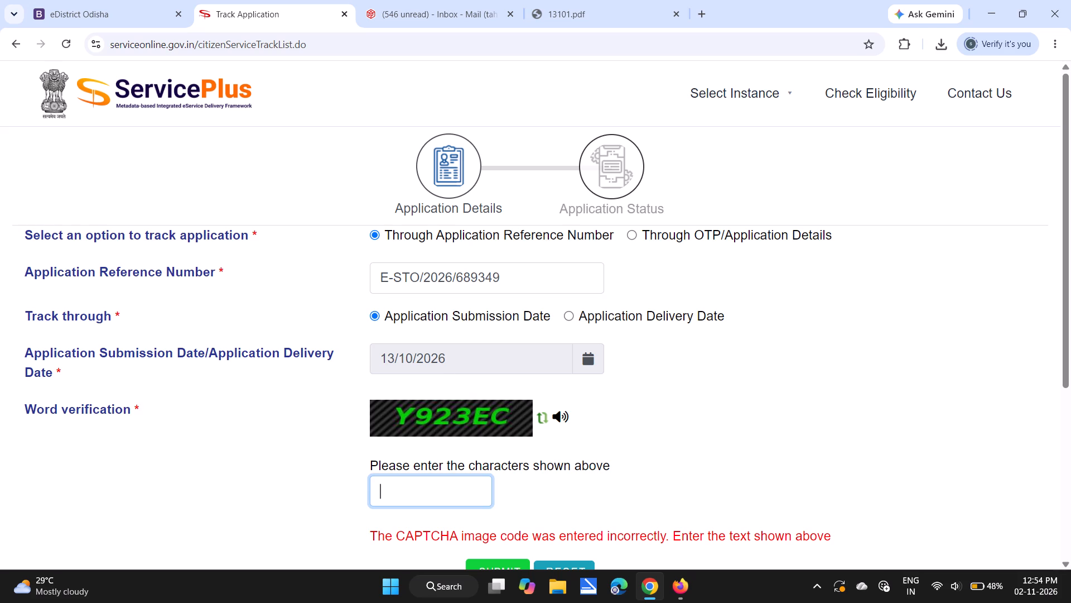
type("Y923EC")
scroll(415, 487, "down", 1)
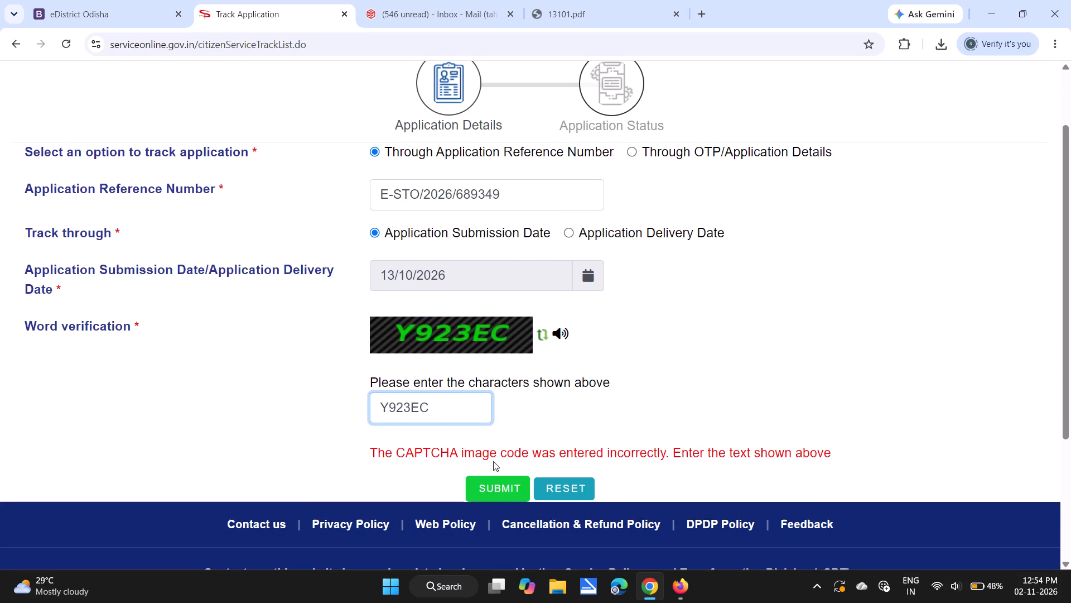
left_click(493, 480)
left_click(494, 465)
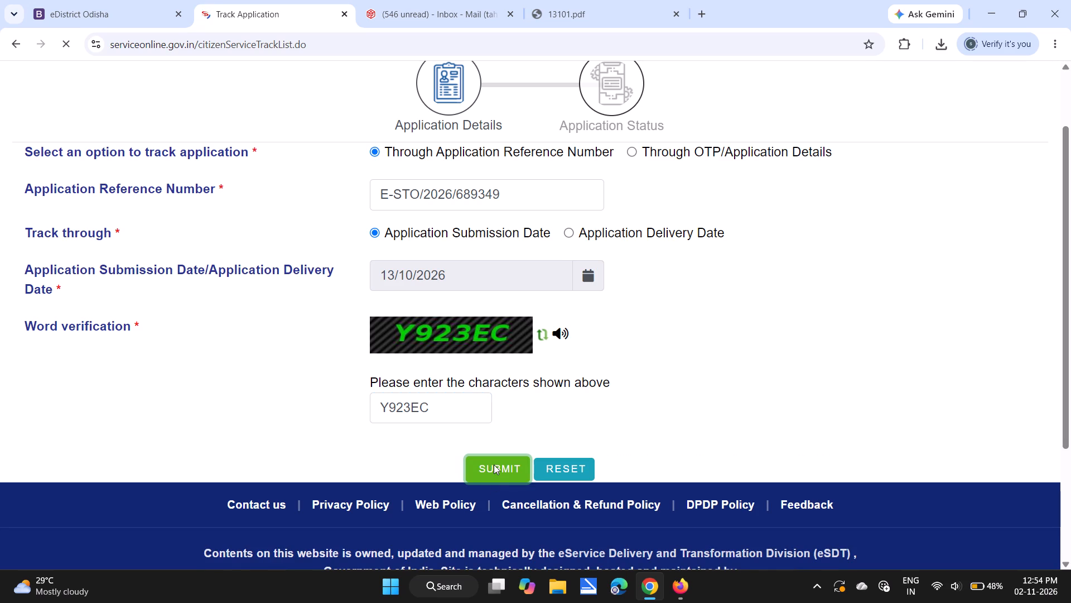
scroll(494, 465, "down", 1)
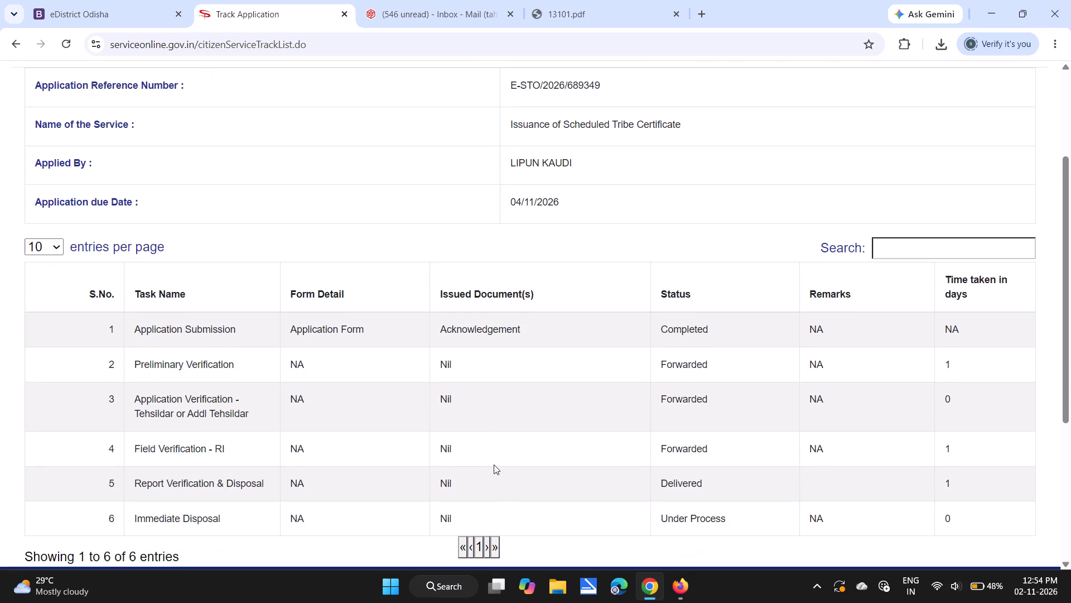
scroll(494, 465, "down", 1)
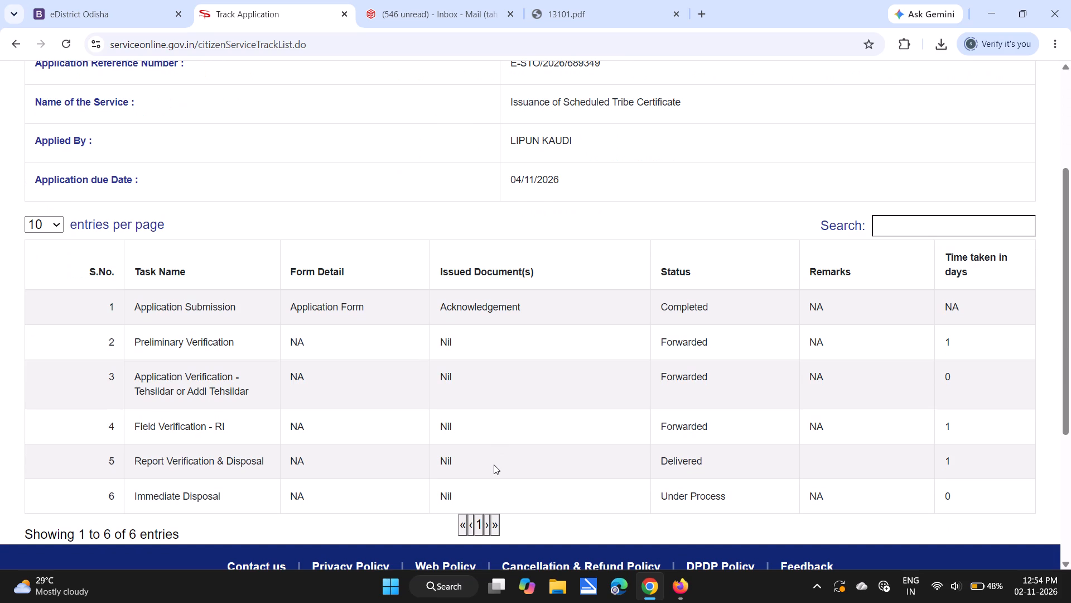
Reload the Scheduled Tribe certificate's tracking results page and continue with the form resubmission.
scroll(494, 465, "up", 5)
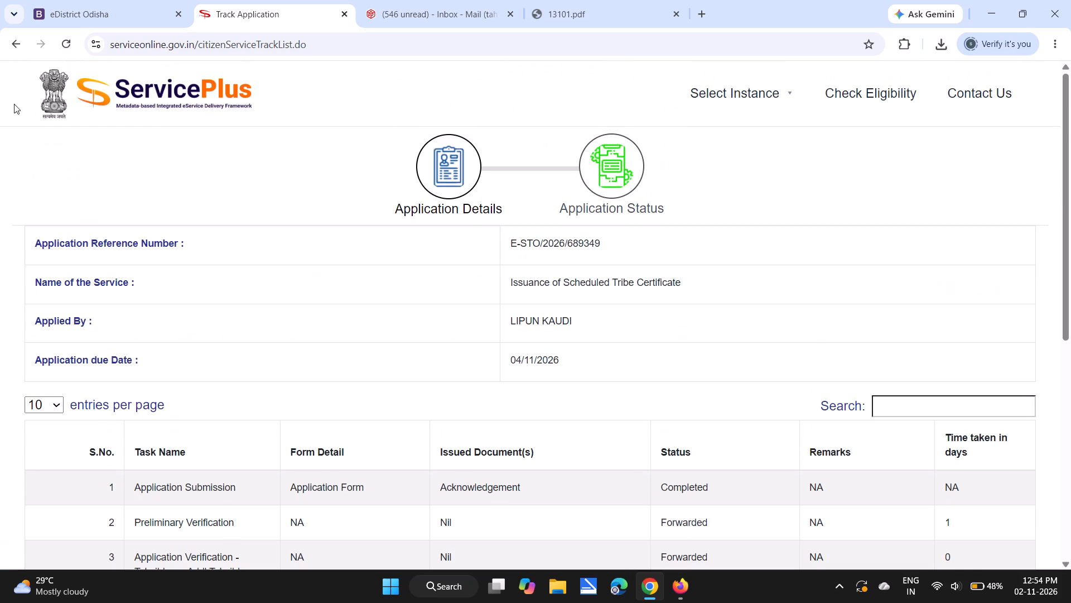
left_click(56, 51)
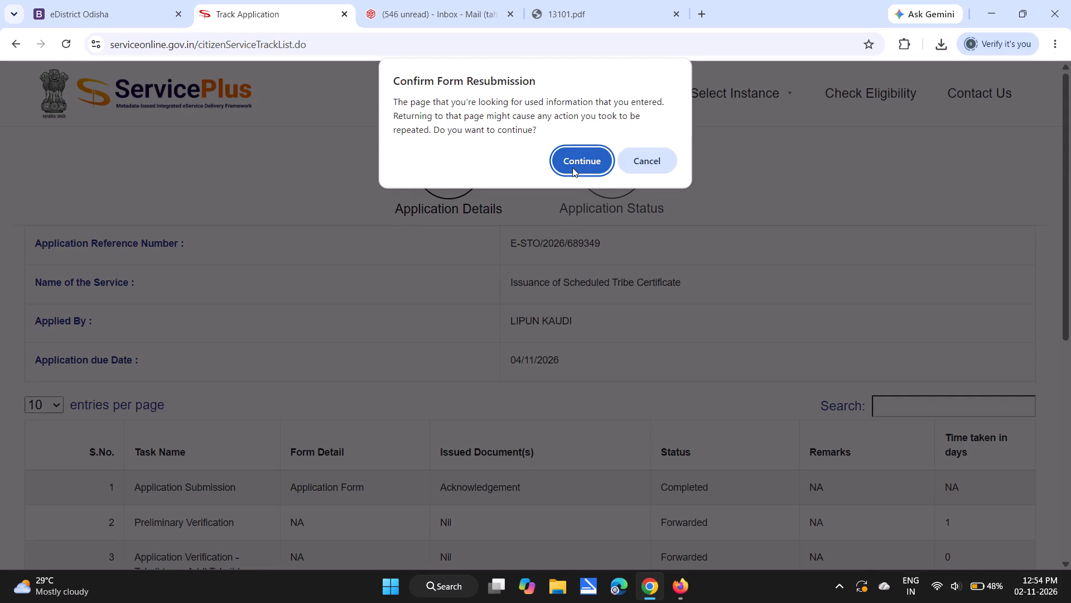
left_click(572, 167)
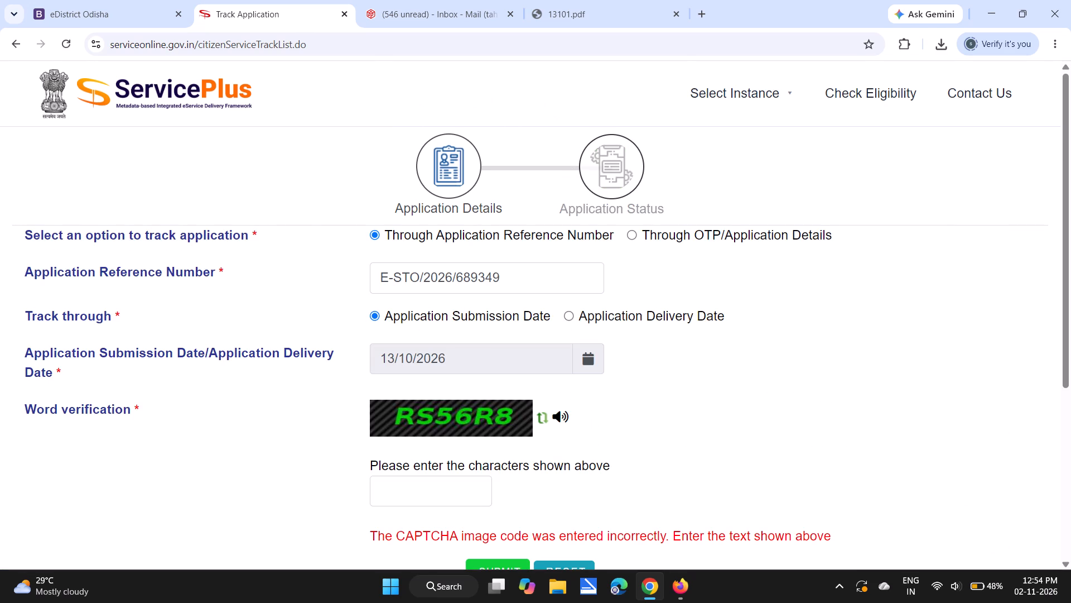
left_click(418, 271)
key("BackSpace")
key("BackSpace")
key("BackSpace")
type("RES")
left_click(513, 277)
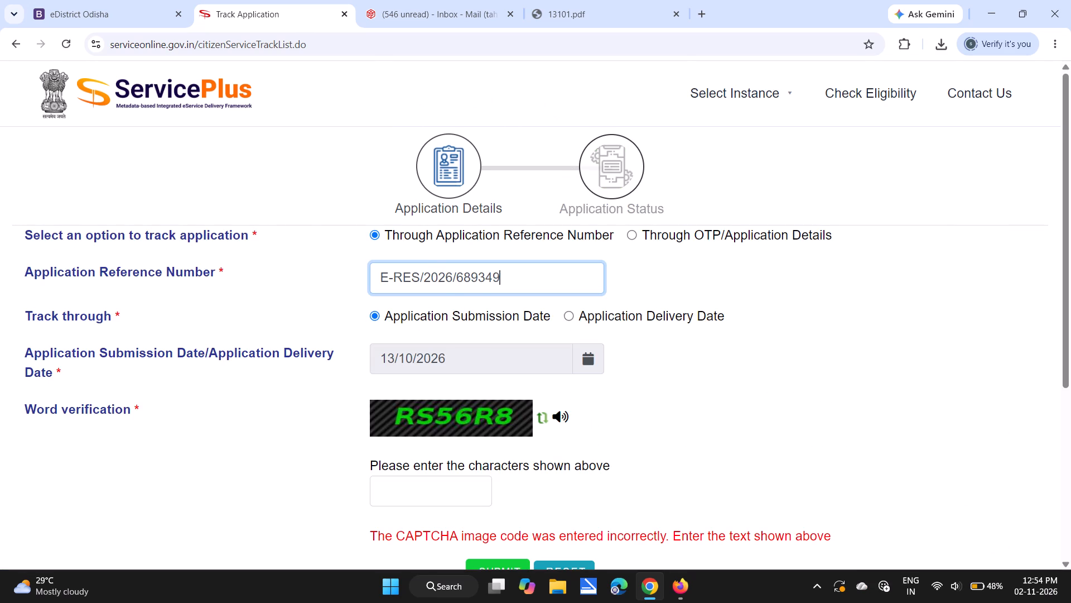
key("BackSpace")
key("BackSpace")
key("BackSpace")
key("BackSpace")
key("BackSpace")
key("BackSpace")
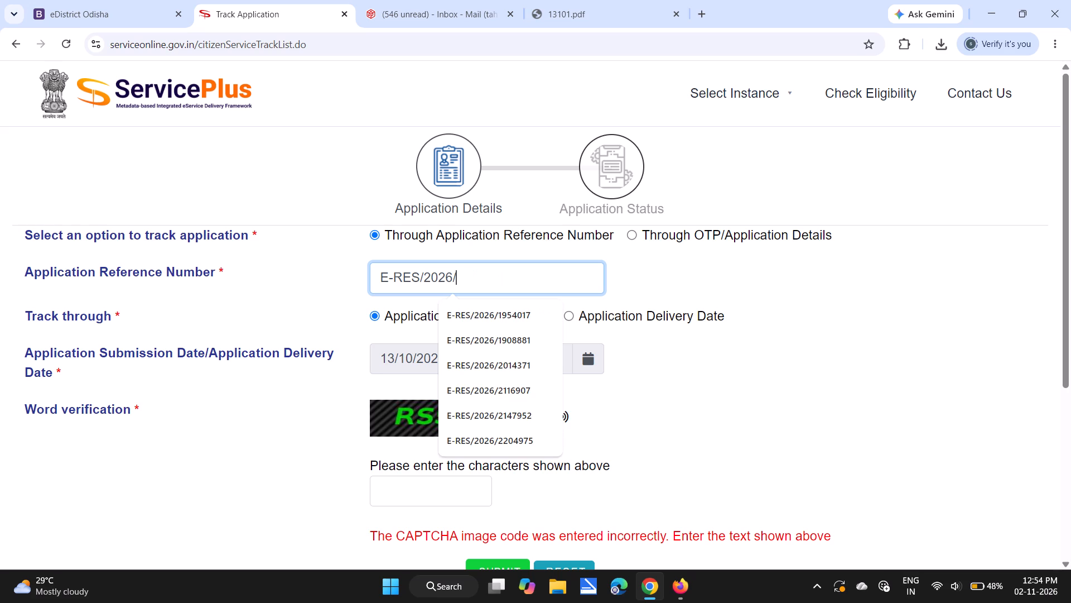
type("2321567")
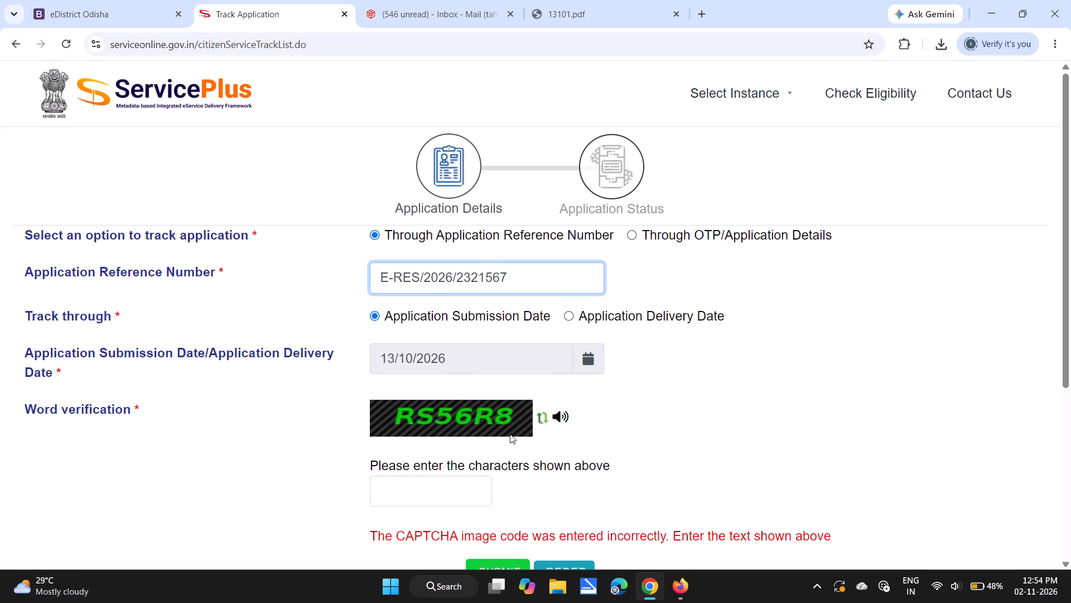
left_click(456, 491)
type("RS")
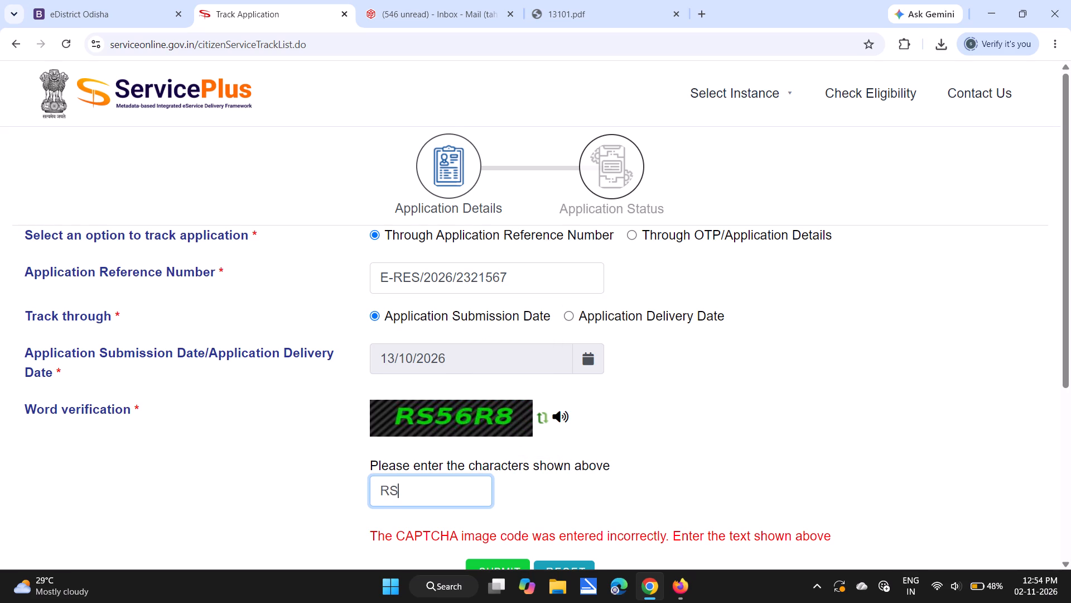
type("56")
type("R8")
scroll(456, 491, "down", 1)
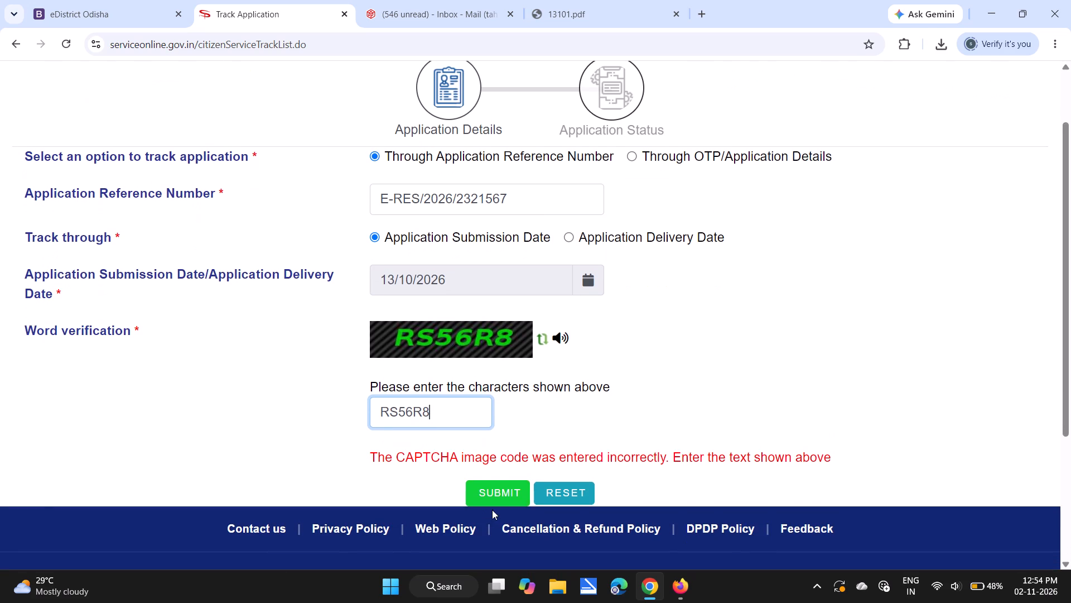
left_click(498, 492)
left_click(500, 477)
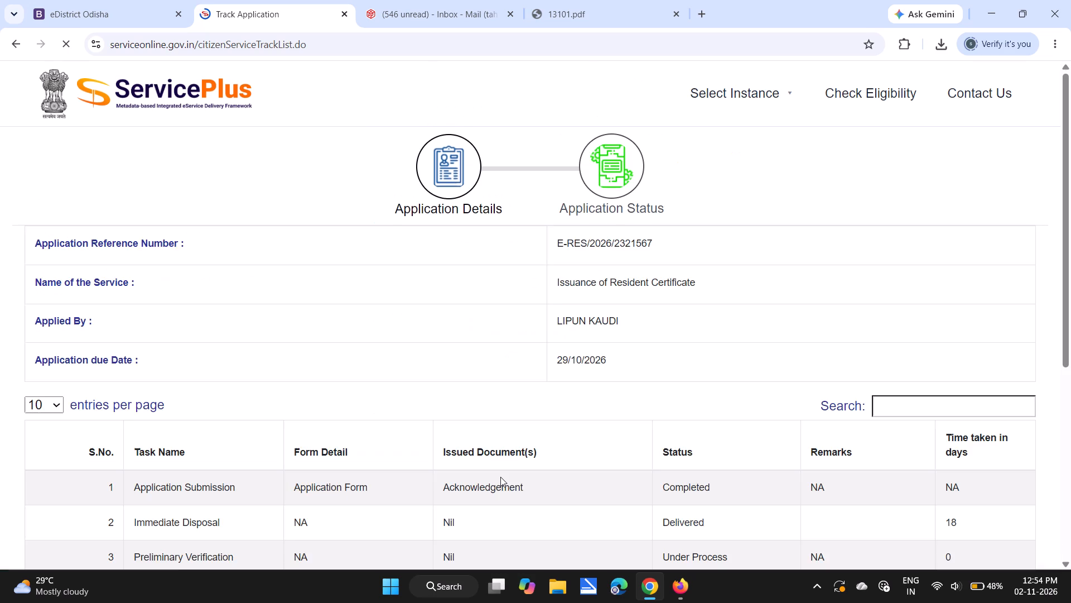
scroll(500, 477, "down", 2)
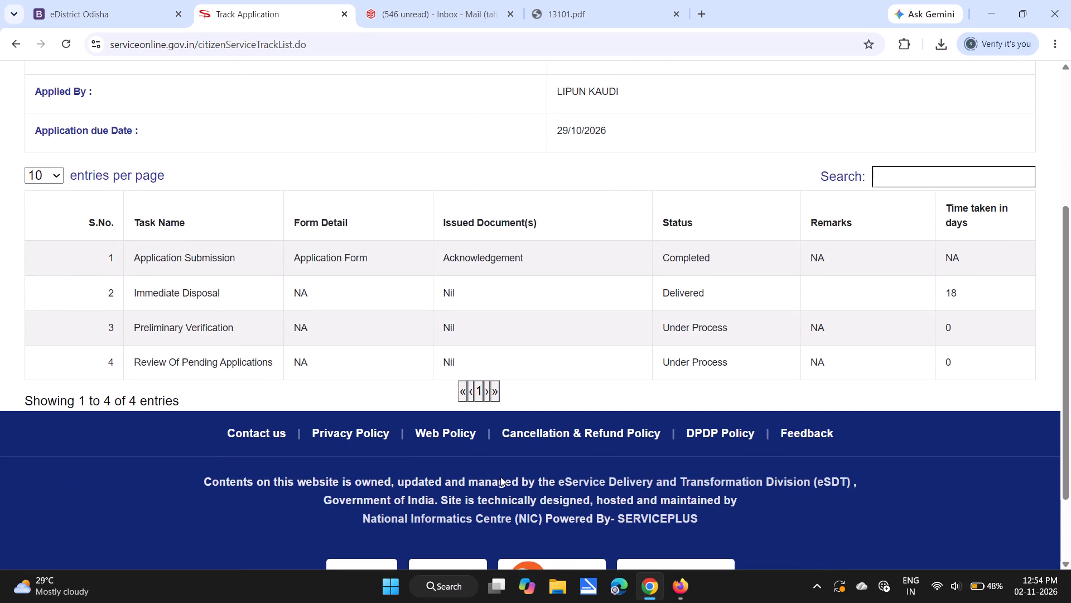
Reload the resident certificate's tracking results page and continue with the form resubmission.
scroll(500, 477, "up", 4)
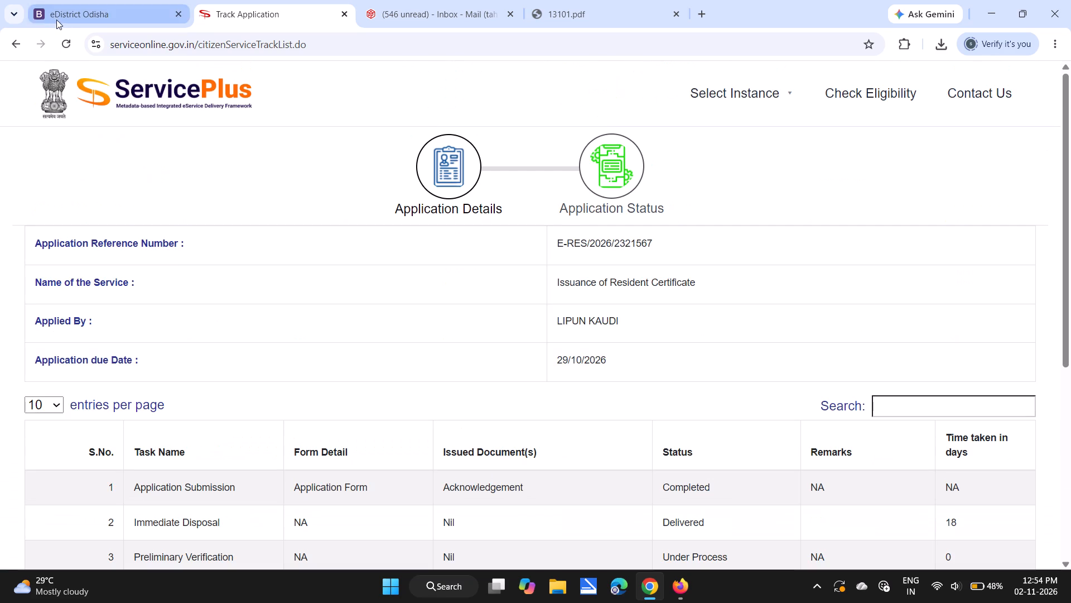
left_click(68, 49)
left_click(567, 165)
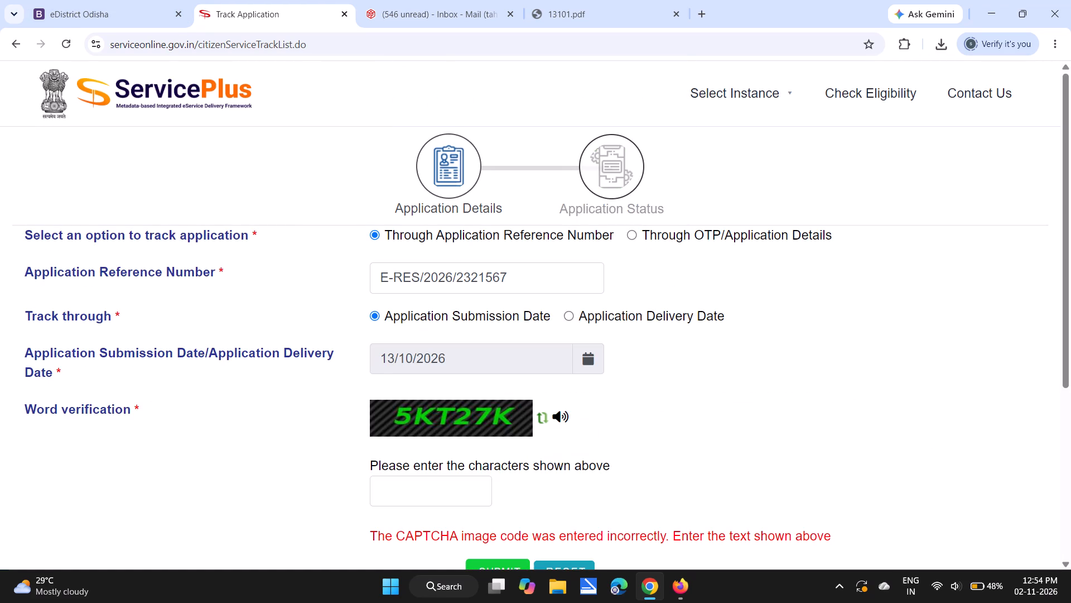
left_click(535, 280)
key("BackSpace")
key("BackSpace")
key("BackSpace")
key("BackSpace")
key("BackSpace")
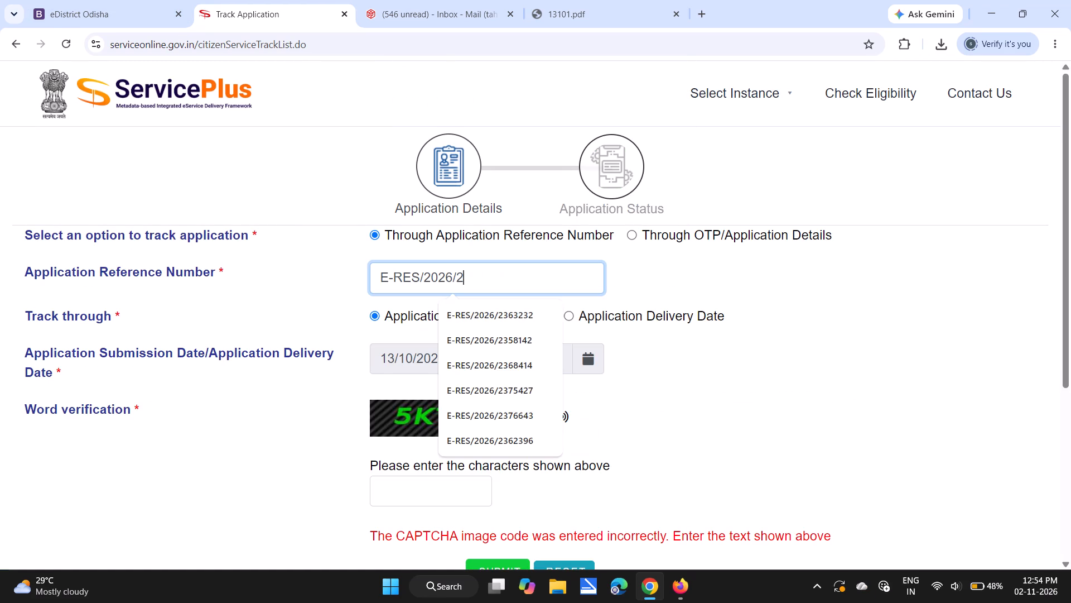
key("BackSpace")
key("BackSpace")
key("Left")
key("Left")
key("Left")
key("Left")
key("Left")
key("Left")
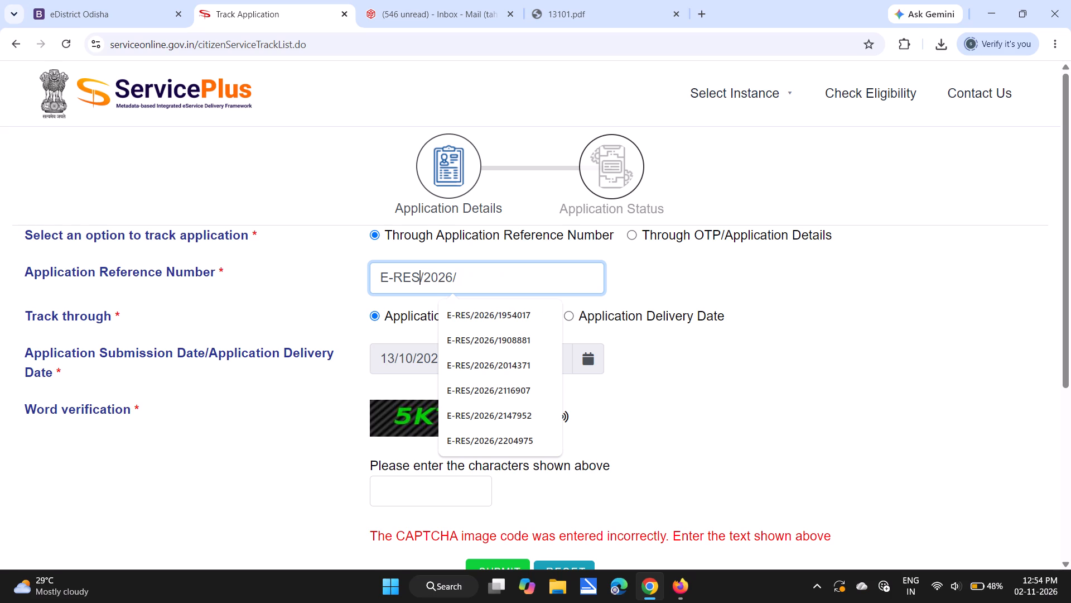
key("BackSpace")
key("BackSpace")
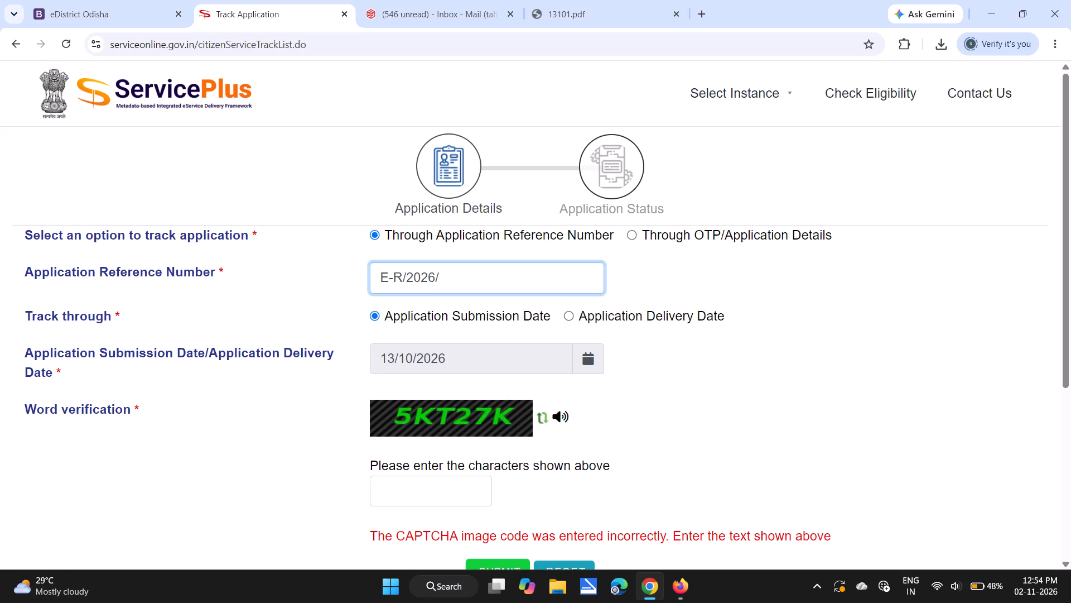
key("BackSpace")
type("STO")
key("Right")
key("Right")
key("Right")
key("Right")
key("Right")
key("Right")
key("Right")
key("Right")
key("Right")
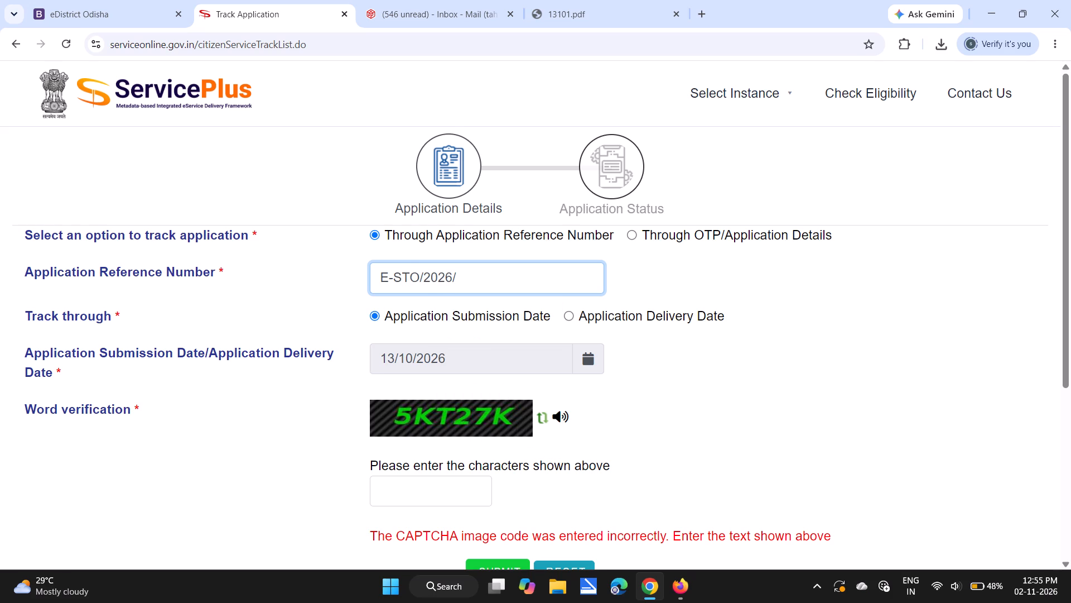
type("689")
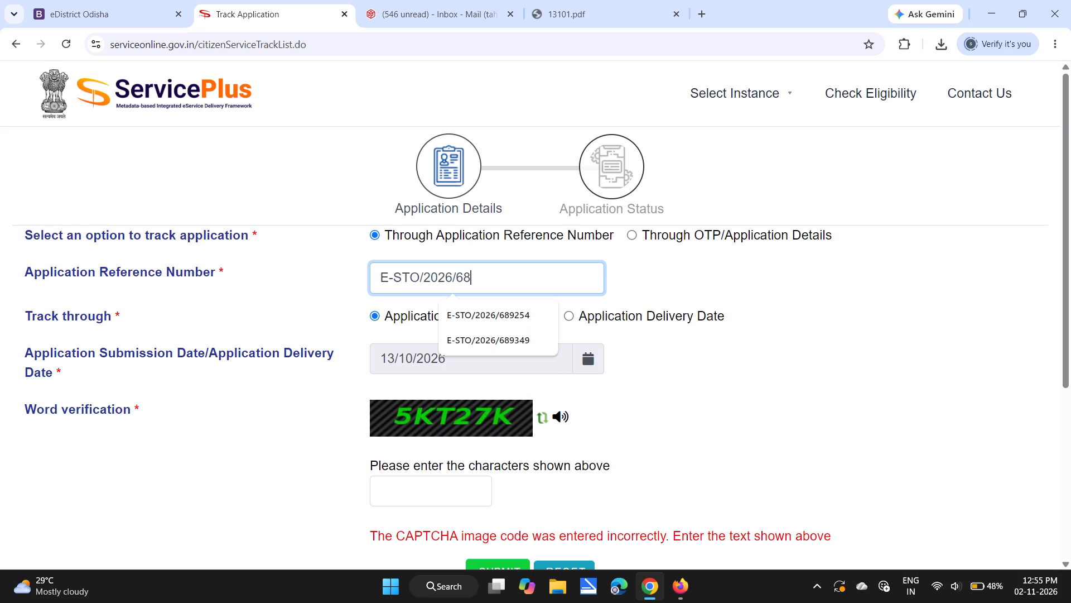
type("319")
left_click(457, 499)
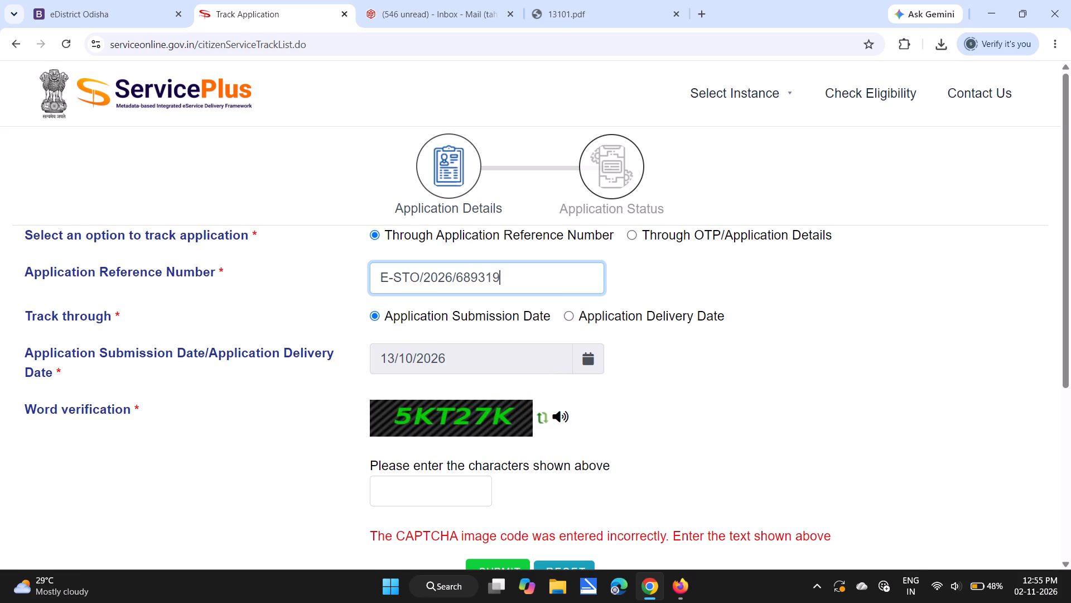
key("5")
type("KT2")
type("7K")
scroll(457, 499, "down", 2)
left_click(494, 385)
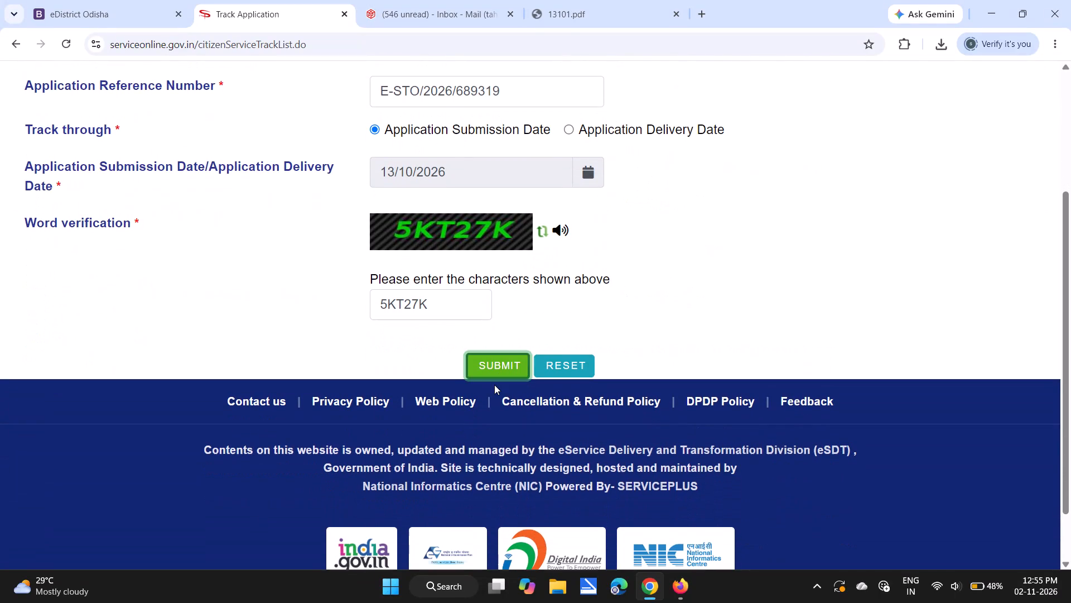
left_click(514, 362)
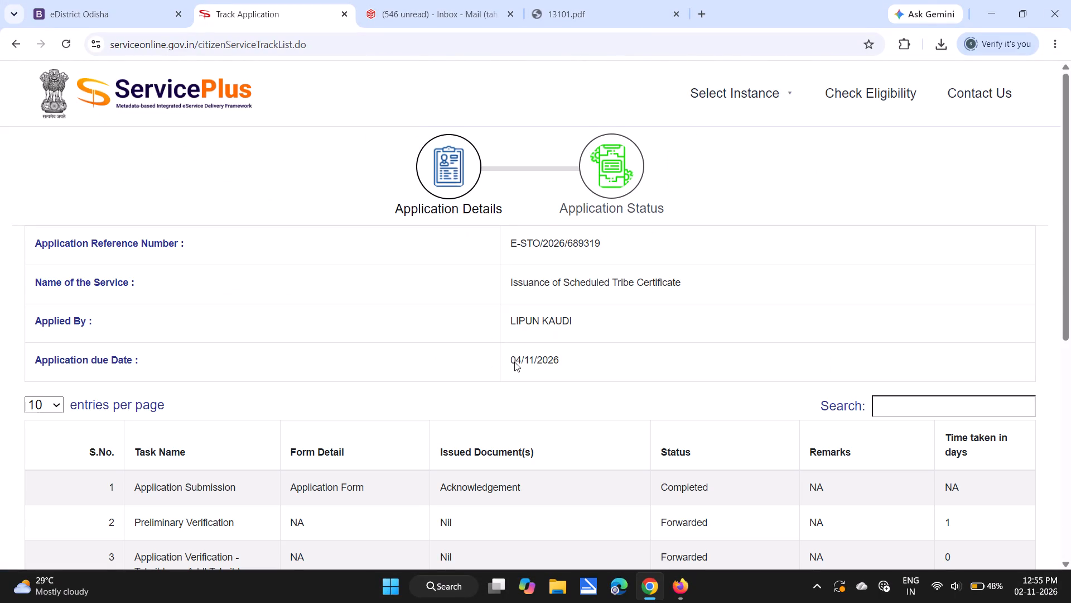
scroll(514, 362, "down", 3)
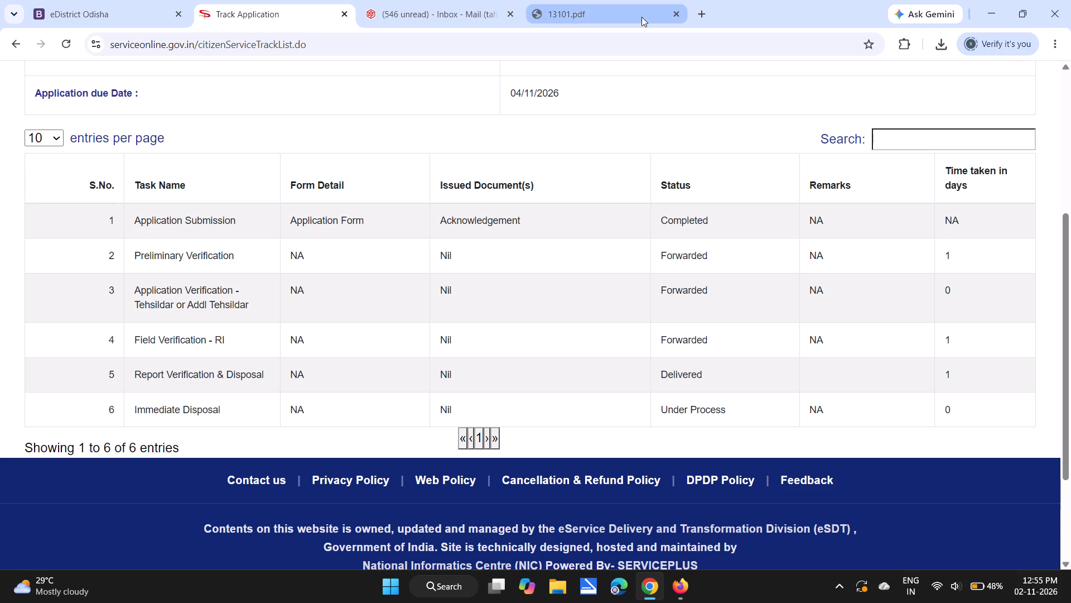
Close the 13101.pdf document that is open in the browser.
left_click(676, 11)
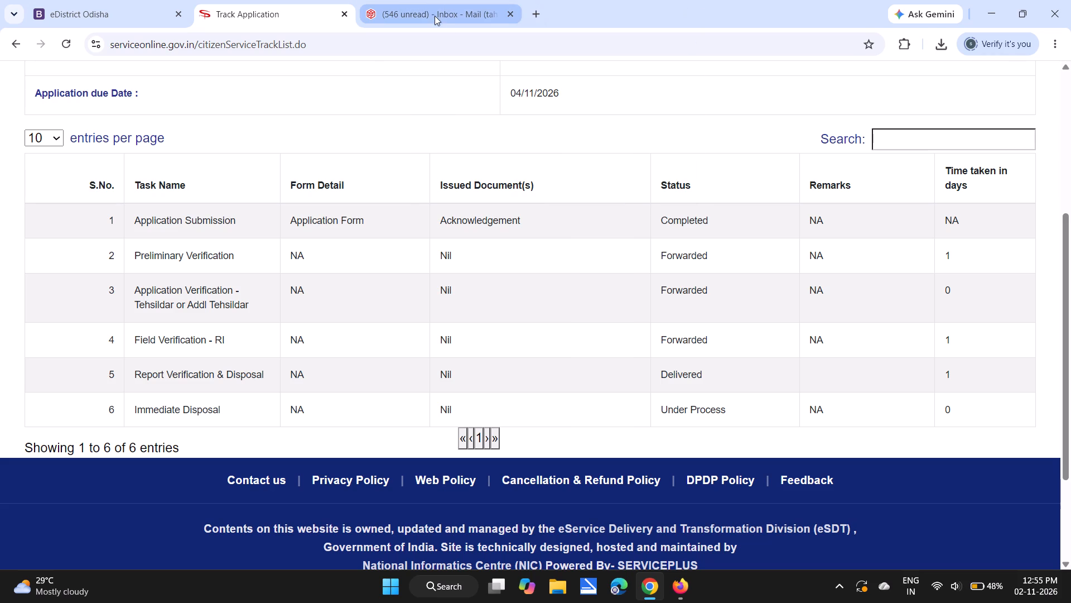
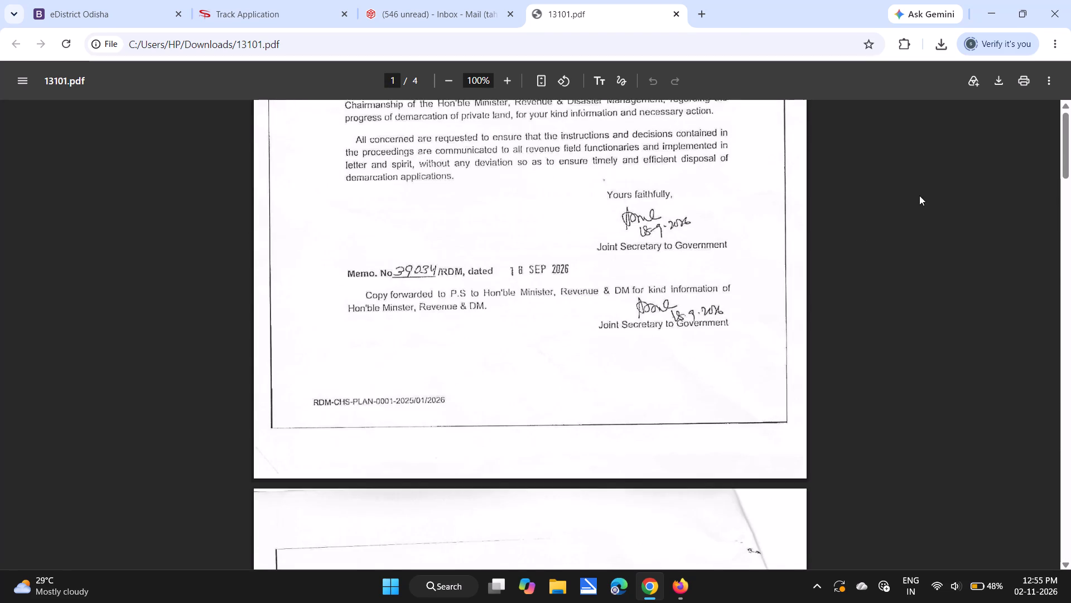
Open the print setup for the 13101.pdf letter and expand its additional print settings.
left_click(1029, 84)
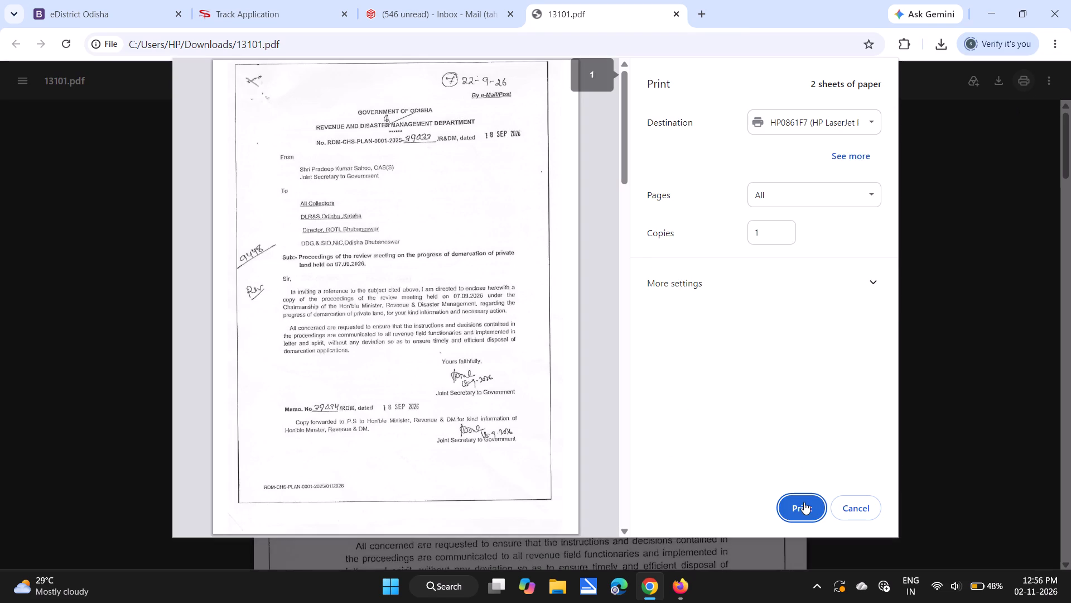
left_click(832, 288)
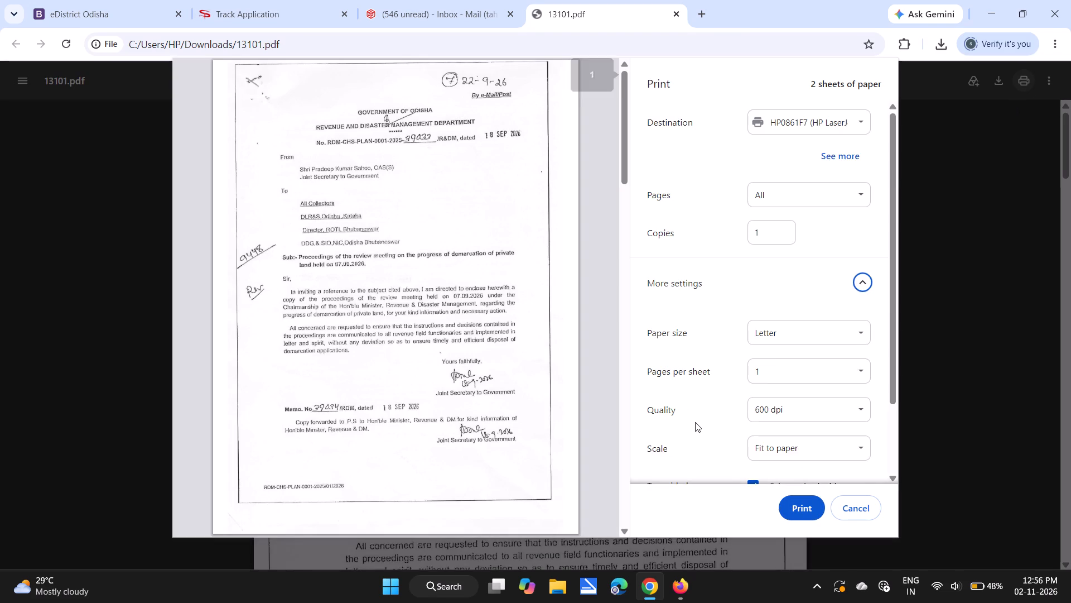
Print all pages of 13101.pdf on the HP LaserJet as one double-sided copy, fitted to Letter paper.
scroll(695, 422, "down", 3)
left_click(794, 511)
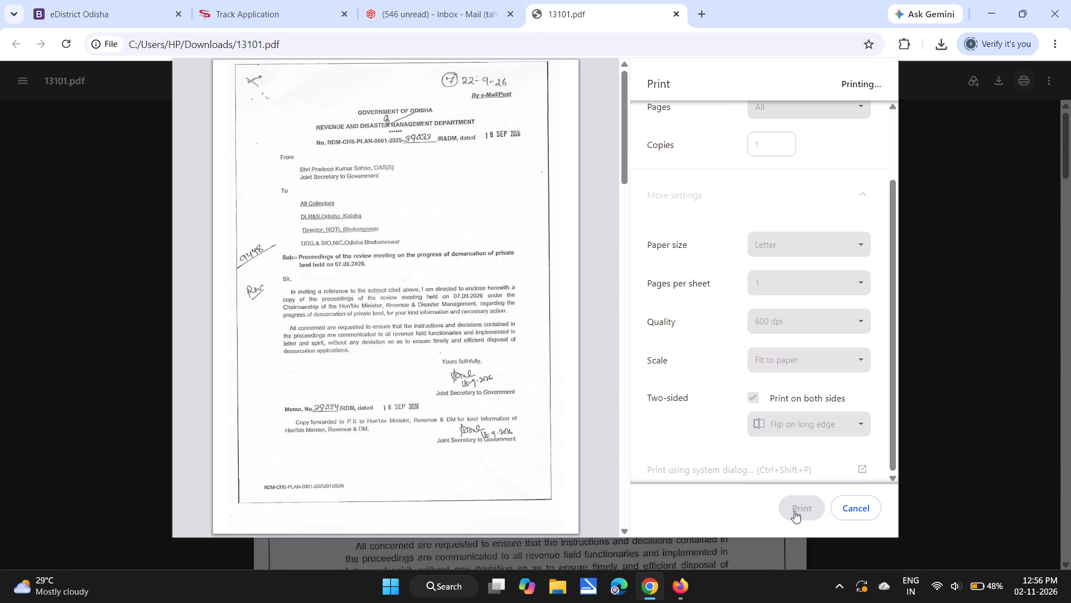
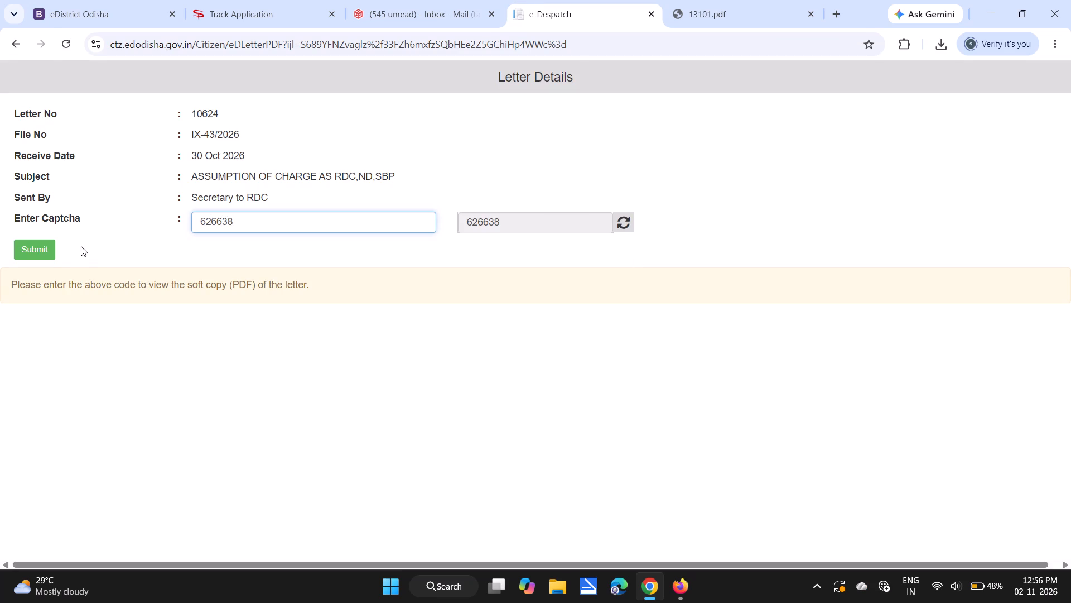
Submit the entered captcha to open the soft copy of letter 10624 on assumption of charge as RDC.
left_click(49, 250)
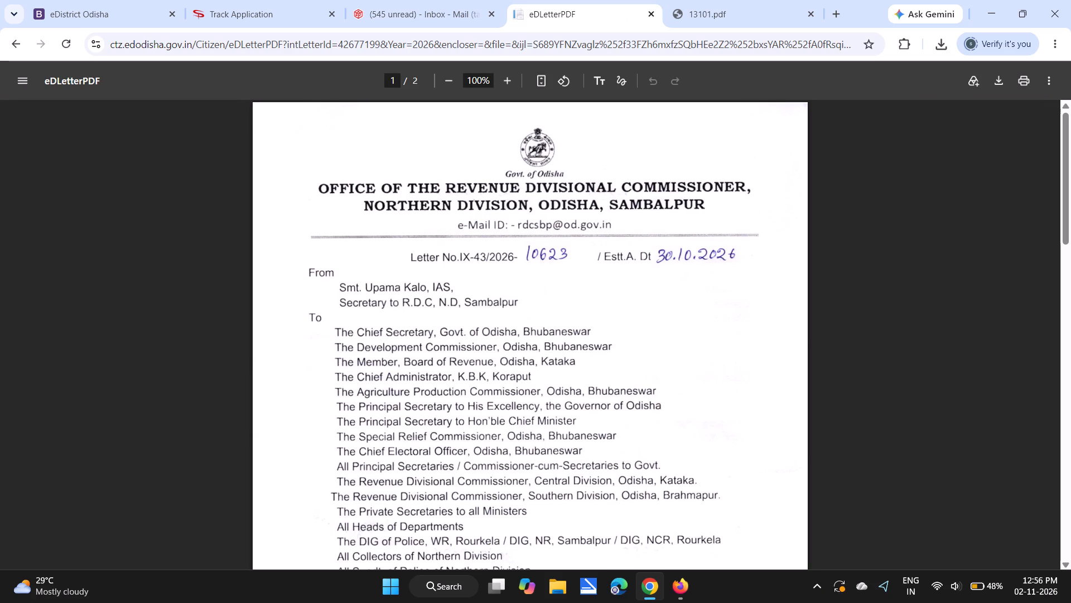
Read through both pages of the Revenue Divisional Commissioner's letter, including the body text, contact details and forwarding memos.
scroll(480, 299, "down", 2)
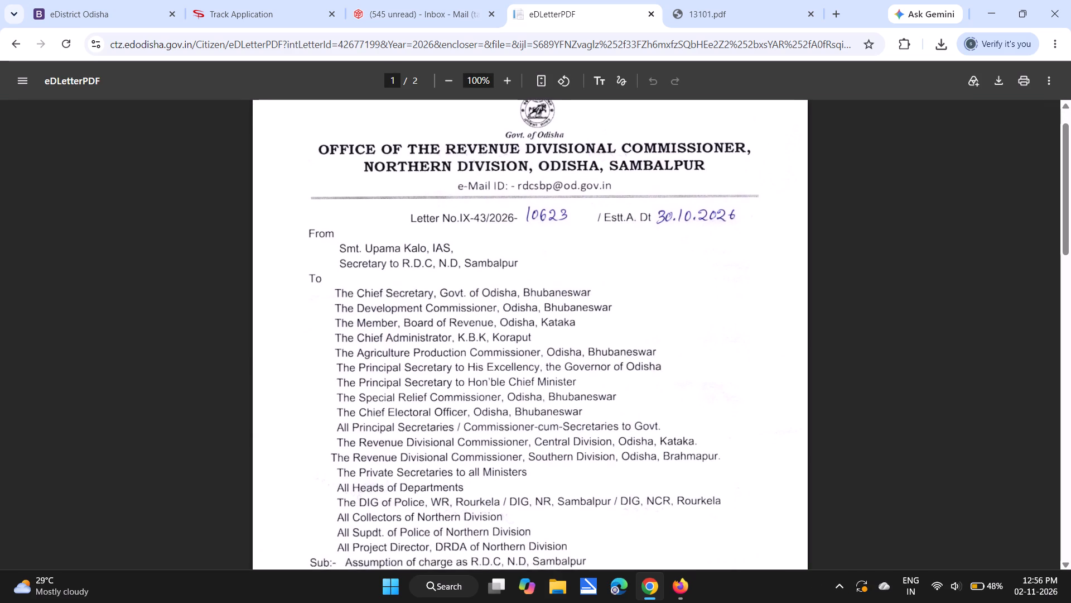
scroll(480, 299, "down", 1)
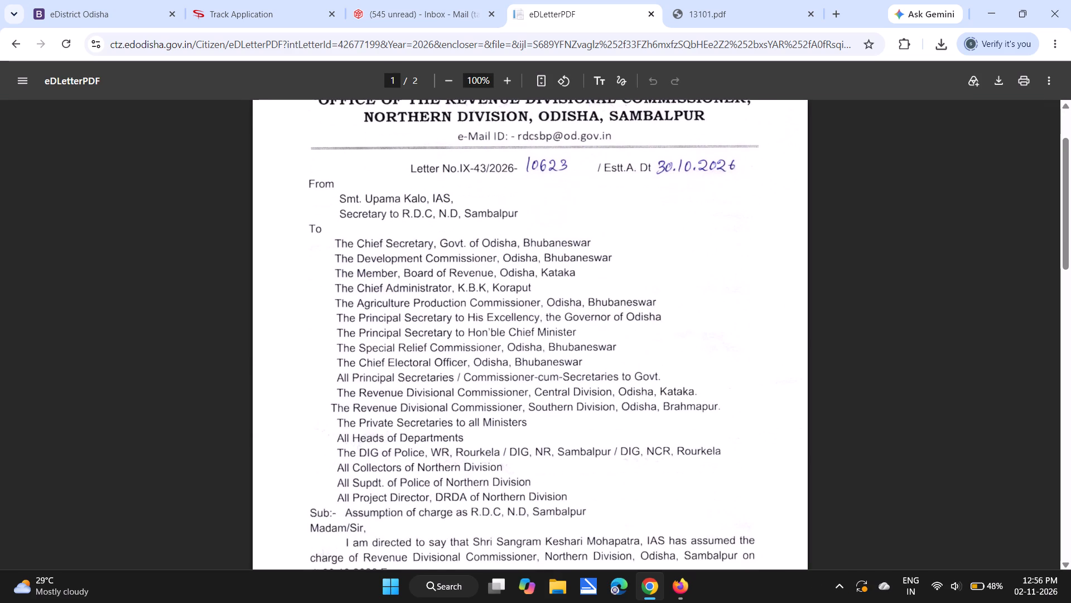
scroll(480, 299, "down", 3)
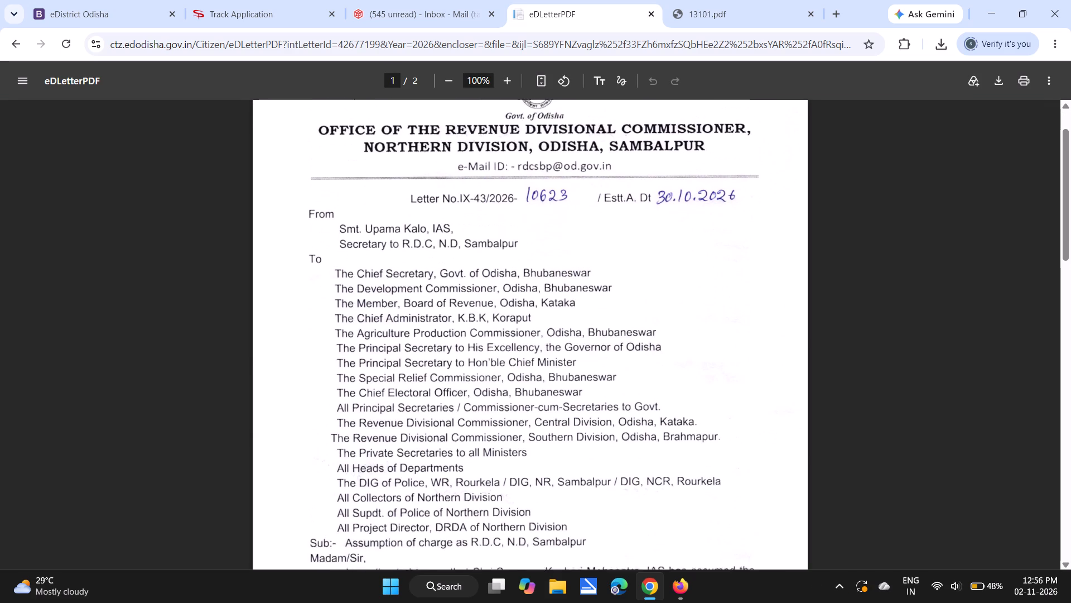
scroll(480, 299, "down", 2)
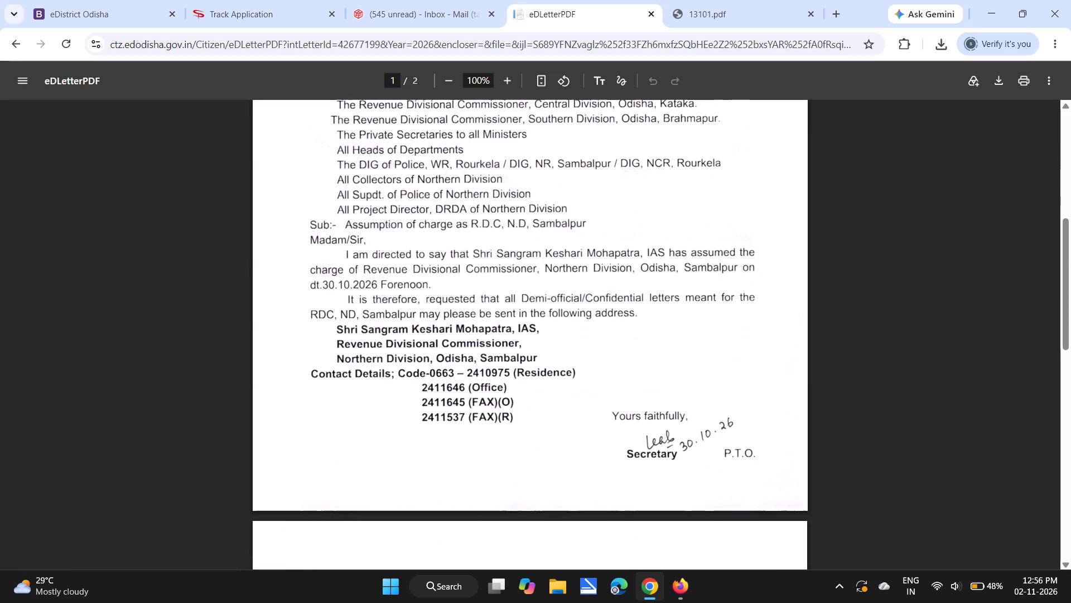
scroll(480, 299, "down", 5)
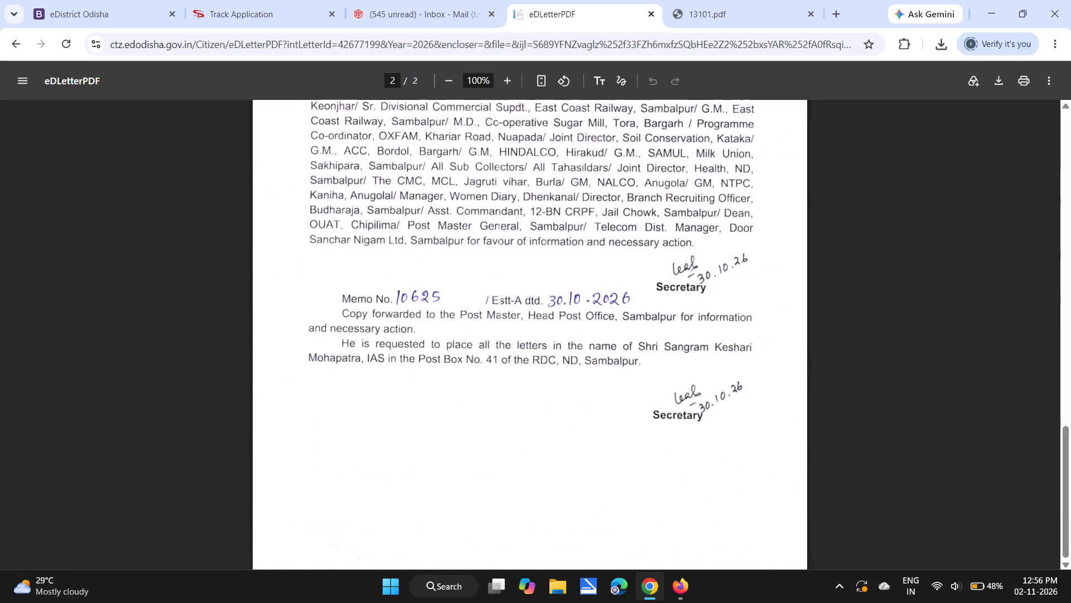
scroll(480, 299, "up", 9)
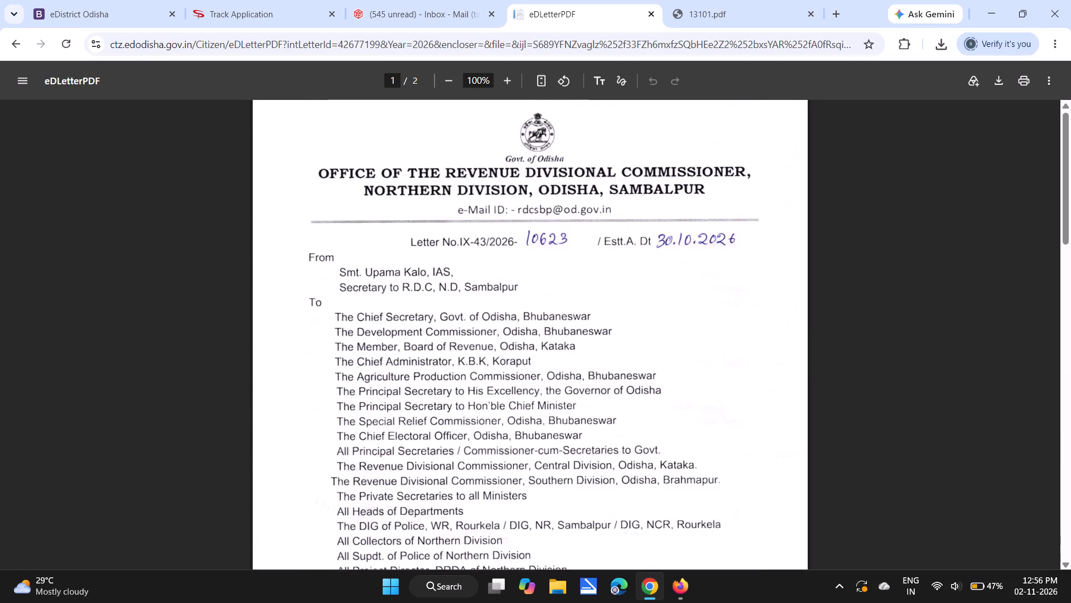
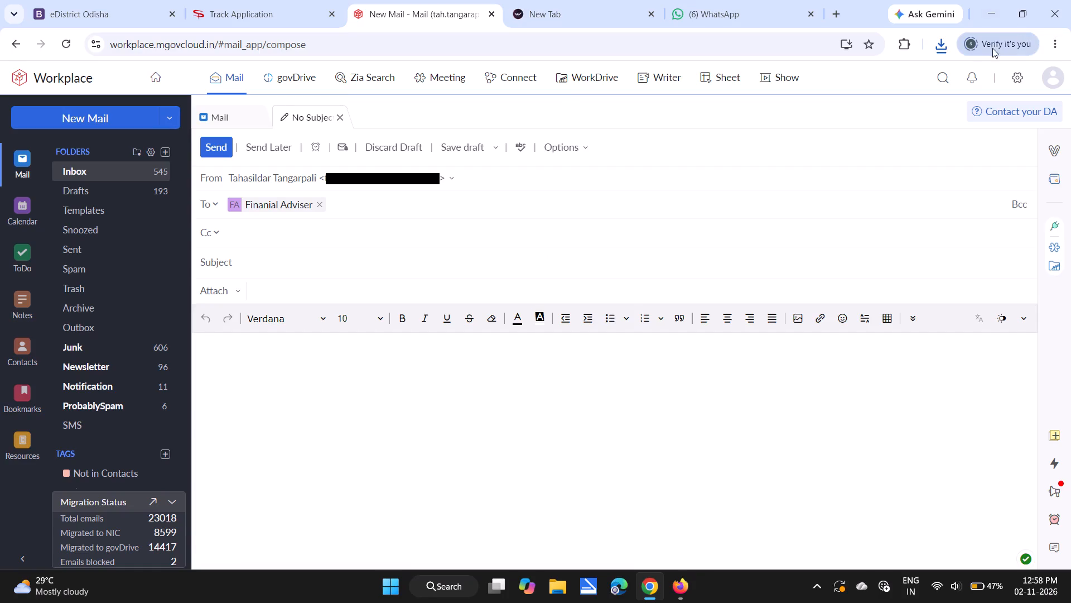
Attach the recently downloaded Allotment of Funds.pdf to the new mail addressed to the Finanial Adviser.
left_click(945, 51)
left_click_drag(831, 104, 590, 422)
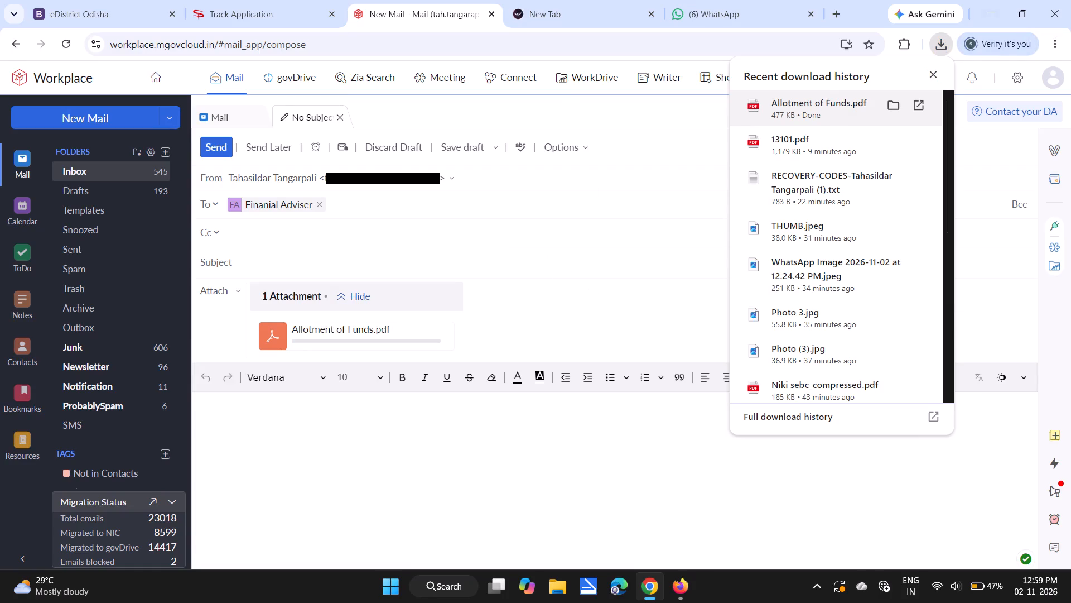
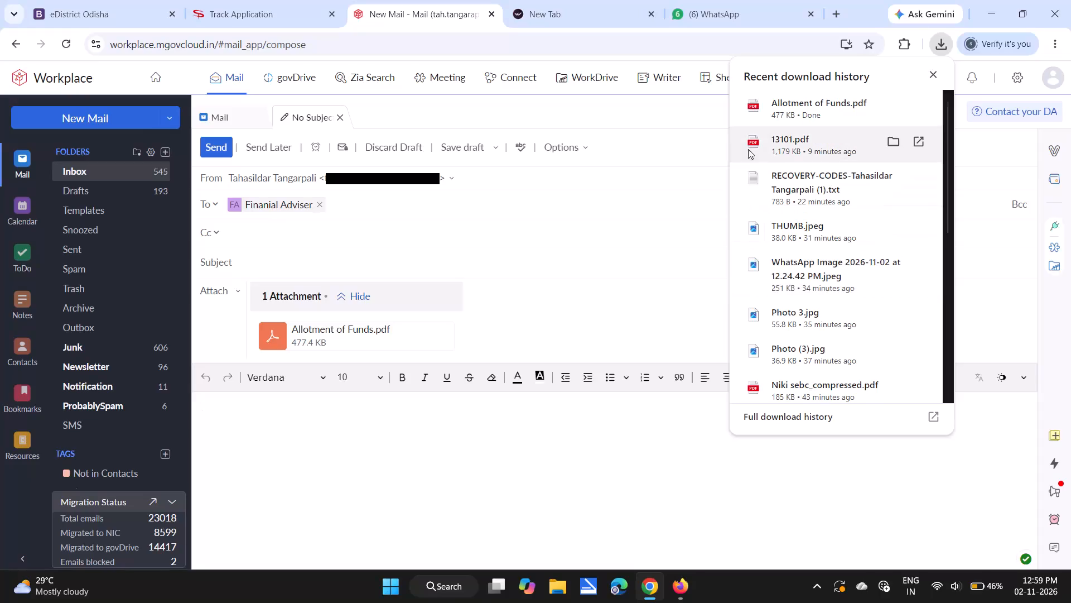
Copy the subject line from the downloaded Allotment of Funds.pdf, "Proposal for supplementary Statement of Expenditure for the Financial year 2026-27.", into the draft's subject.
left_click(890, 104)
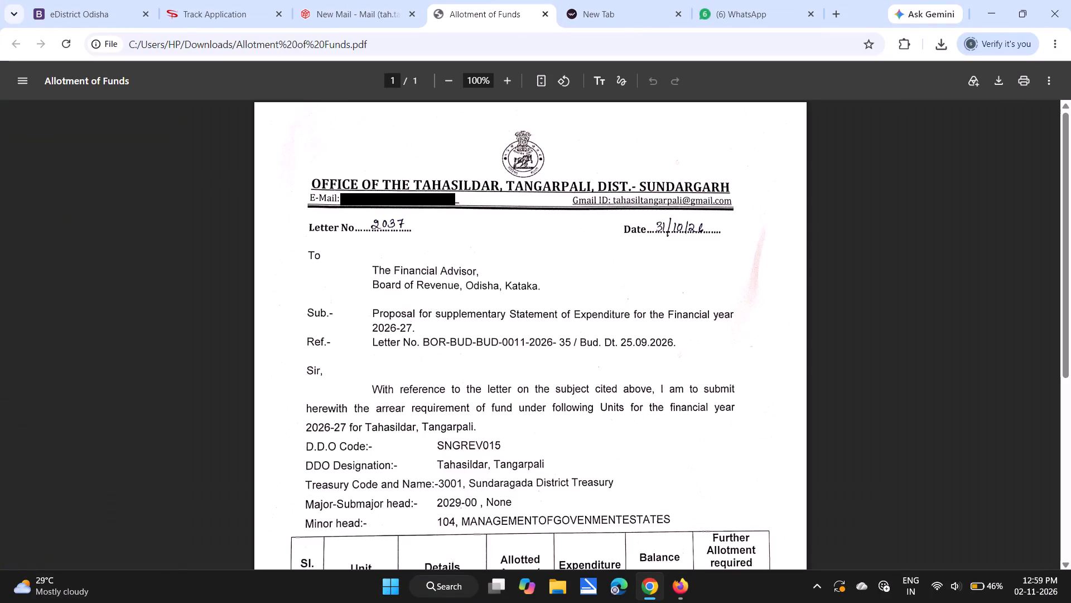
left_click_drag(372, 313, 416, 331)
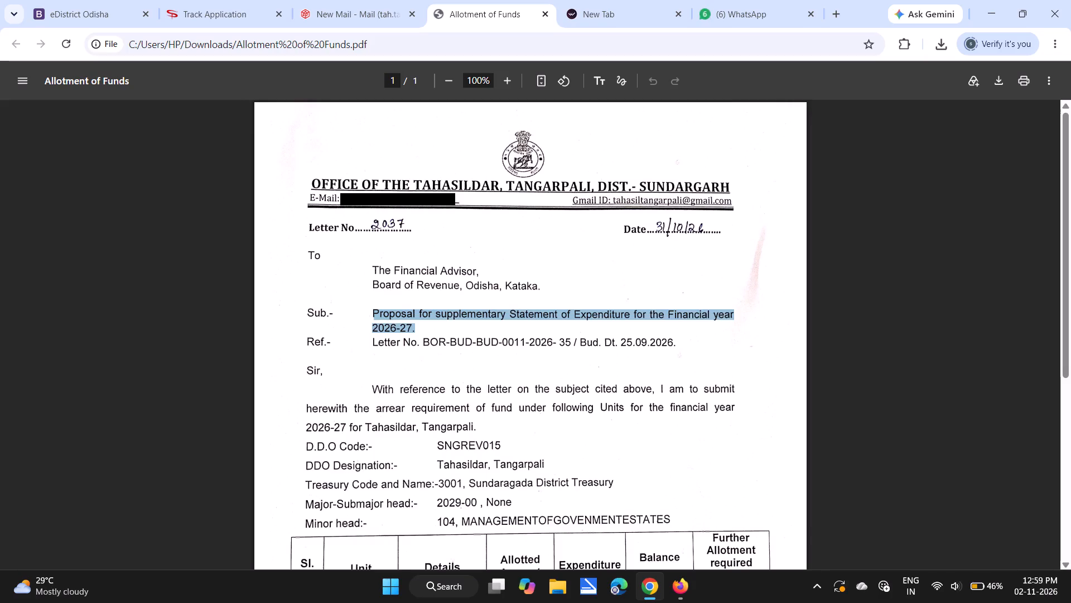
key("ctrl+c")
left_click(340, 0)
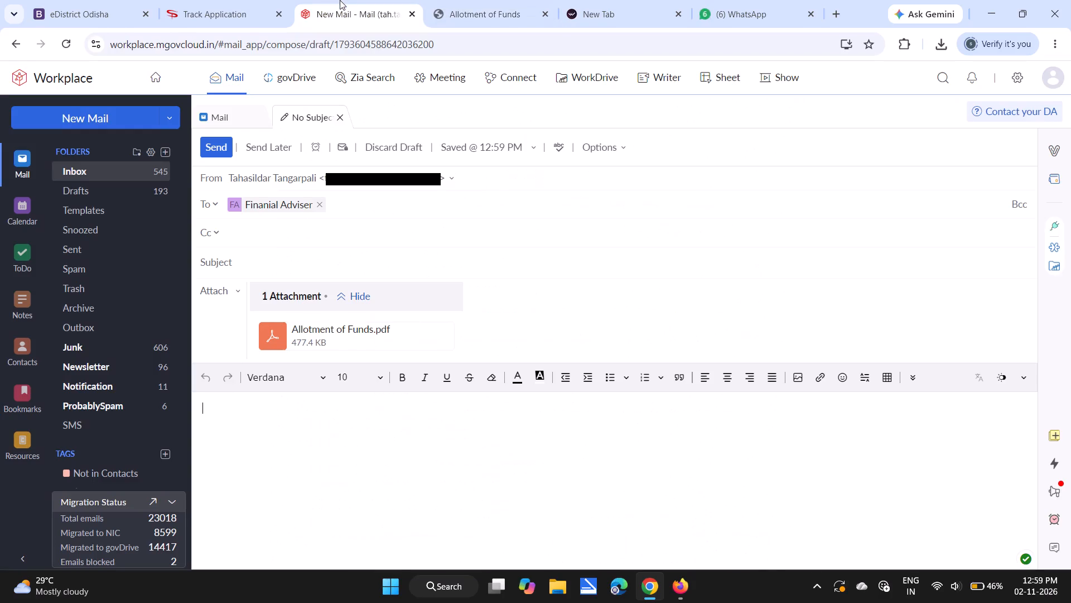
left_click(250, 263)
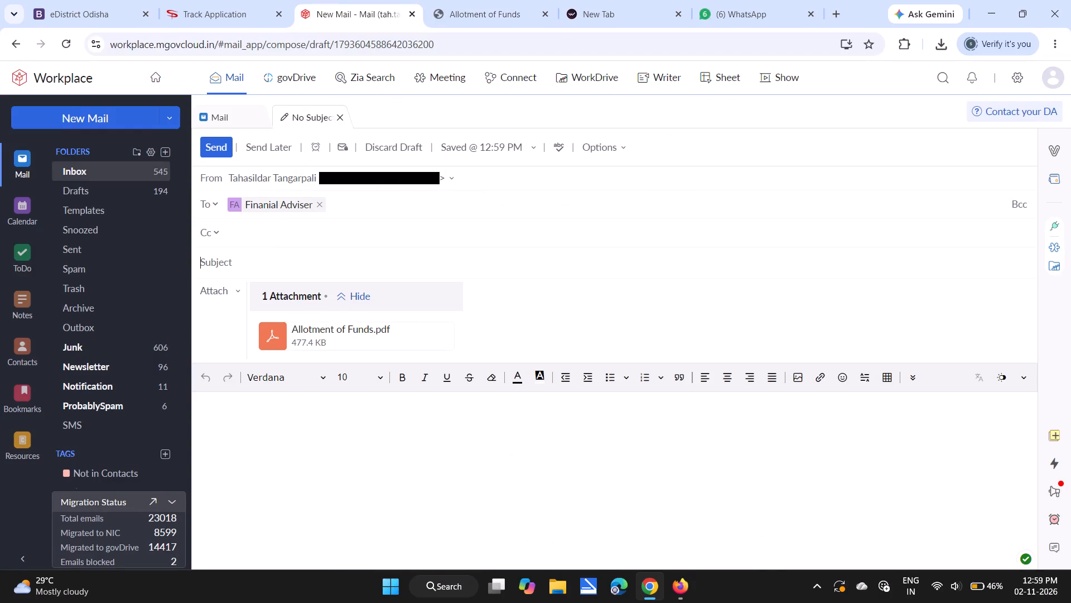
key("ctrl+v")
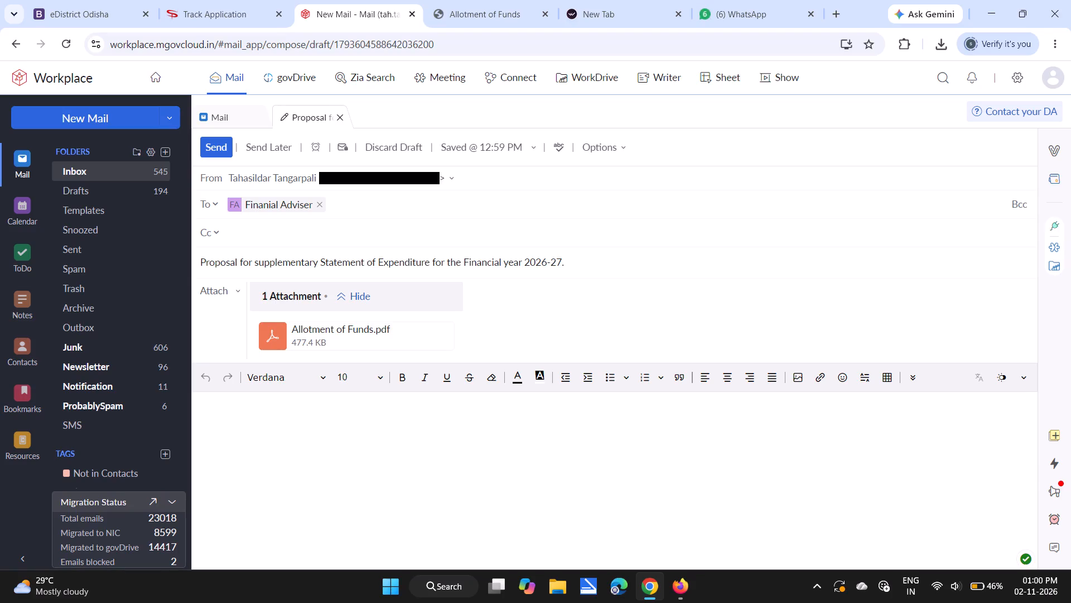
Copy the whole message text, from "Sir/Madam," to "Tahasildar,Tangarpali", out of the sent Census-2027 enumerators mail for reuse in the draft.
left_click(91, 247)
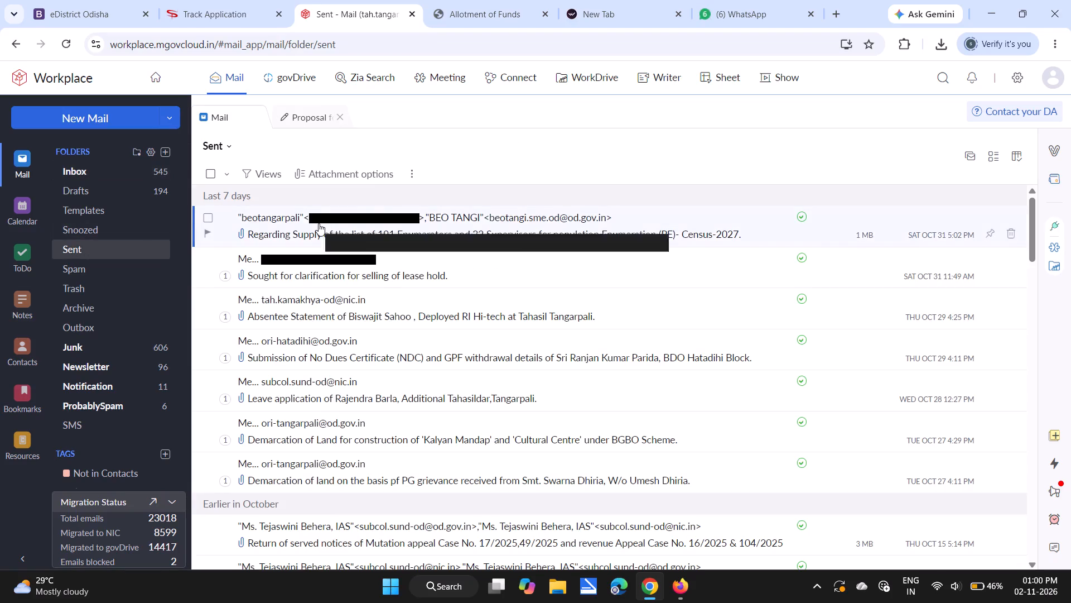
left_click(319, 223)
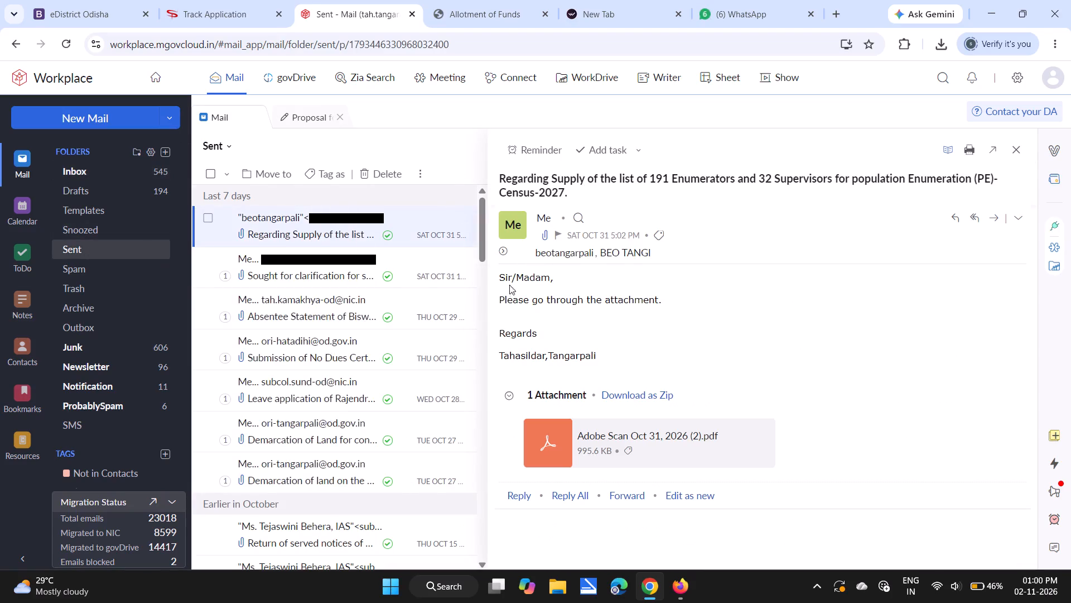
left_click_drag(496, 277, 599, 356)
key("ctrl+c")
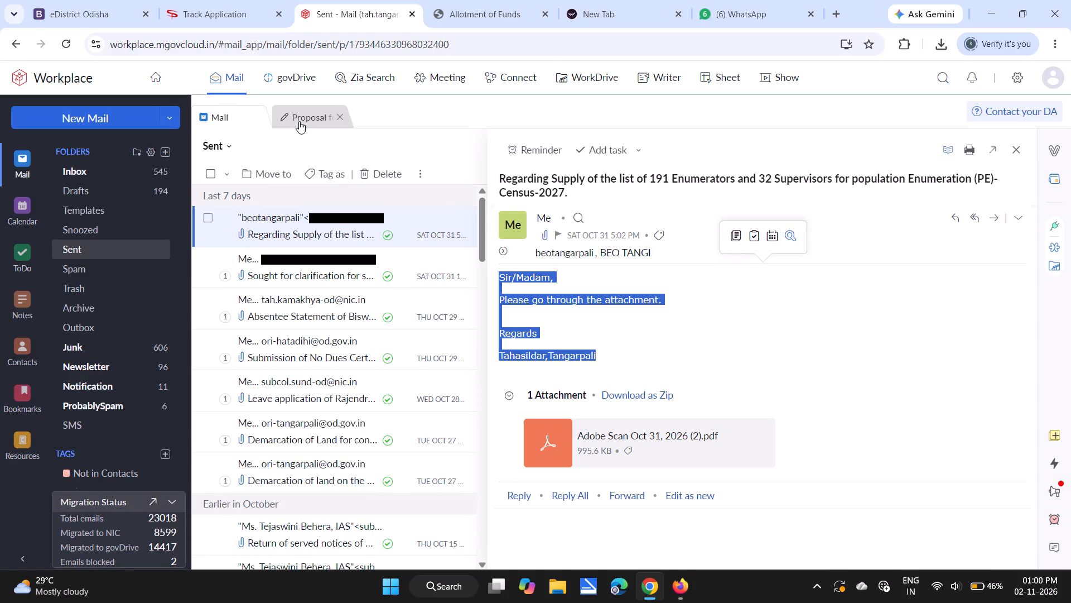
left_click(298, 118)
key("ctrl+v")
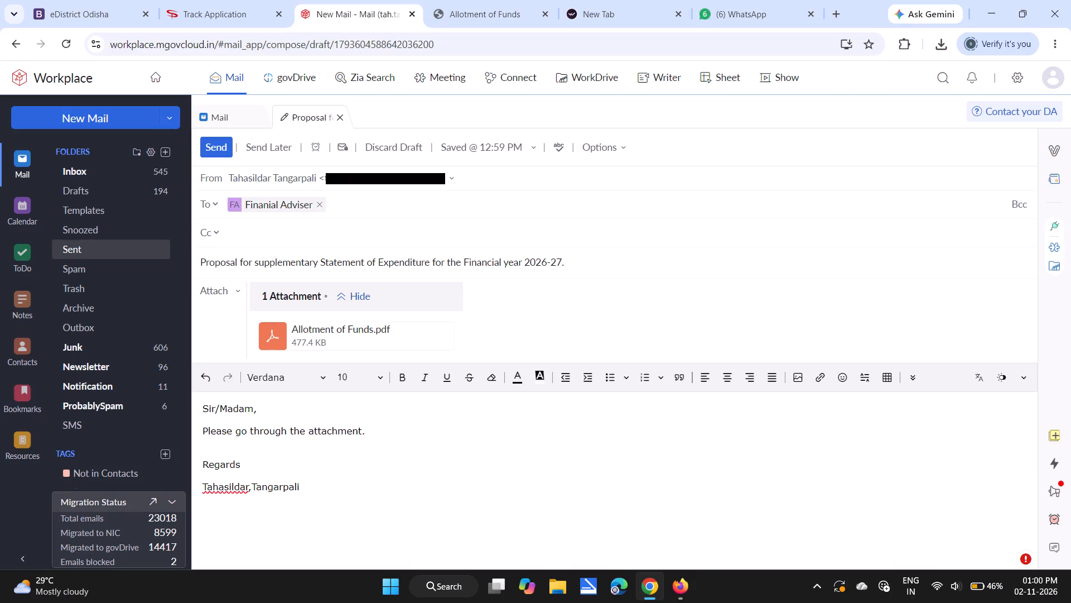